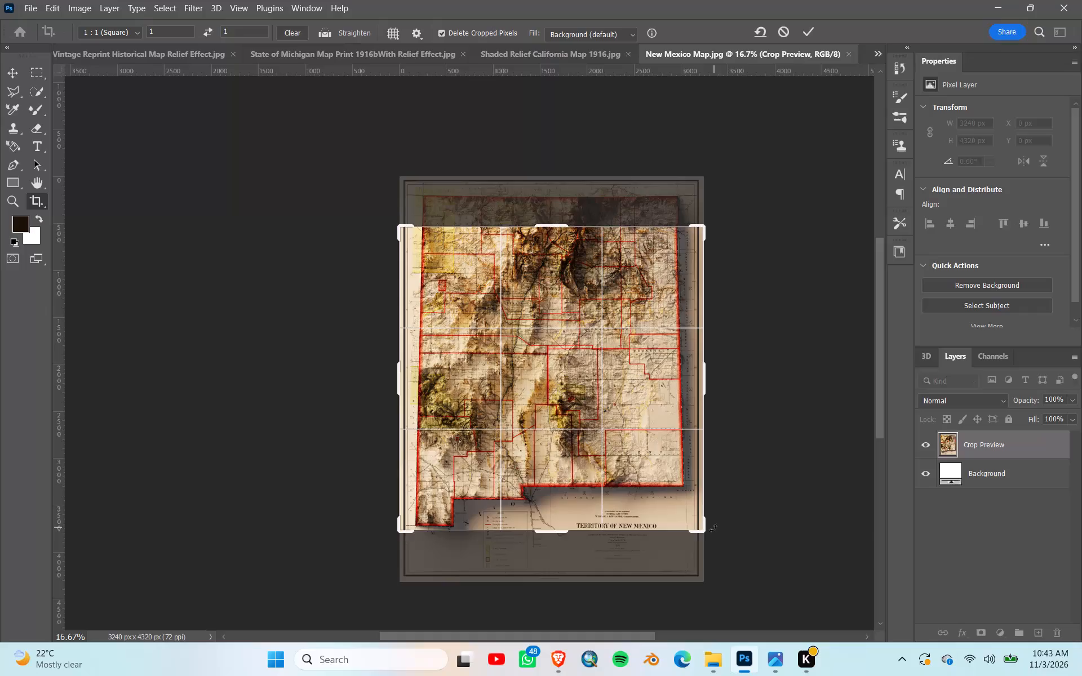
Shrink the square crop frame on New Mexico Map.jpg and reposition it over the middle of the relief area.
{"action": "left_click_drag", "start_coordinate": [701, 533], "coordinate": [686, 485]}
{"action": "left_click_drag", "start_coordinate": [606, 431], "coordinate": [580, 430]}
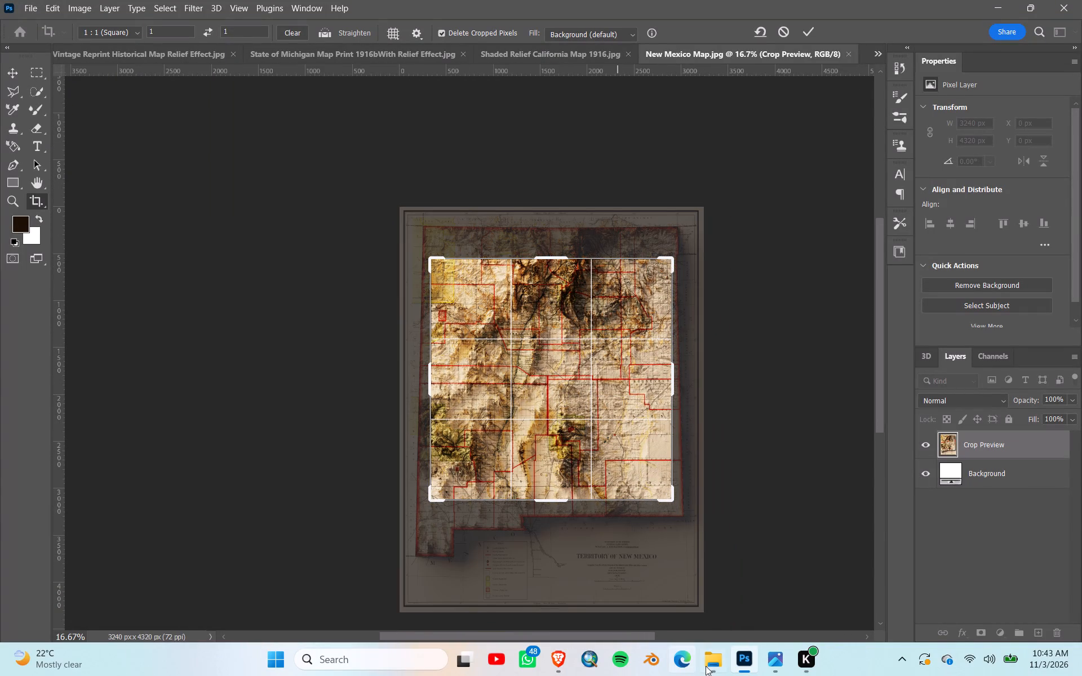
Open New Mexico Map 1965 Geology, Shaded Relief.jpg from the PORTRAIT folder in Photoshop.
{"action": "left_click", "coordinate": [707, 662]}
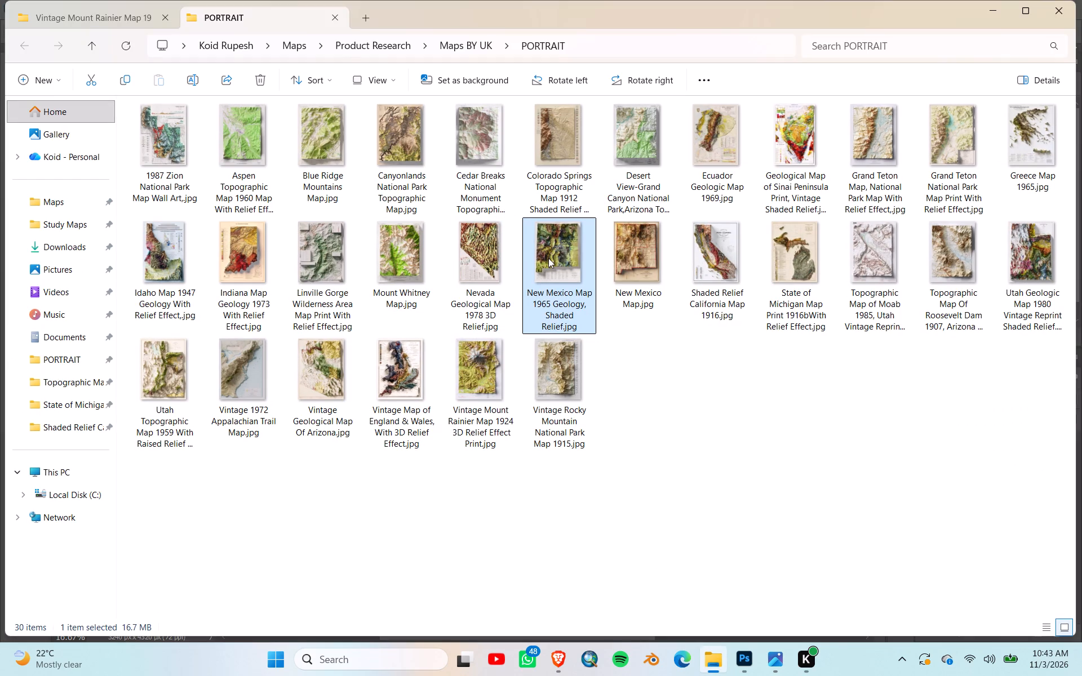
{"action": "right_click", "coordinate": [553, 258]}
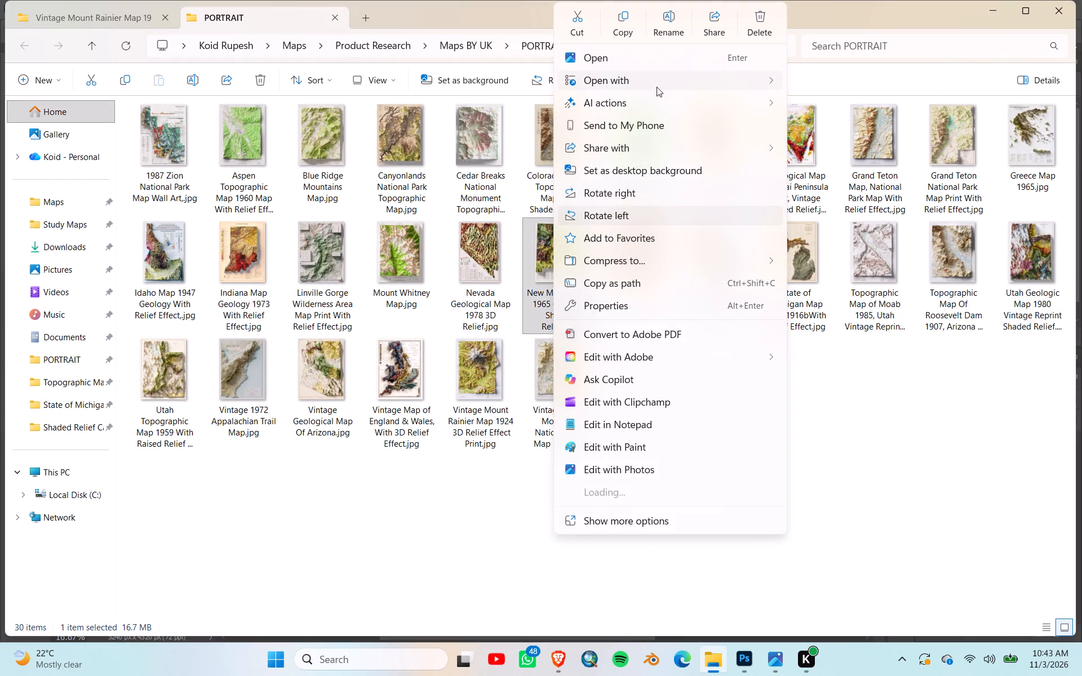
{"action": "left_click", "coordinate": [871, 121]}
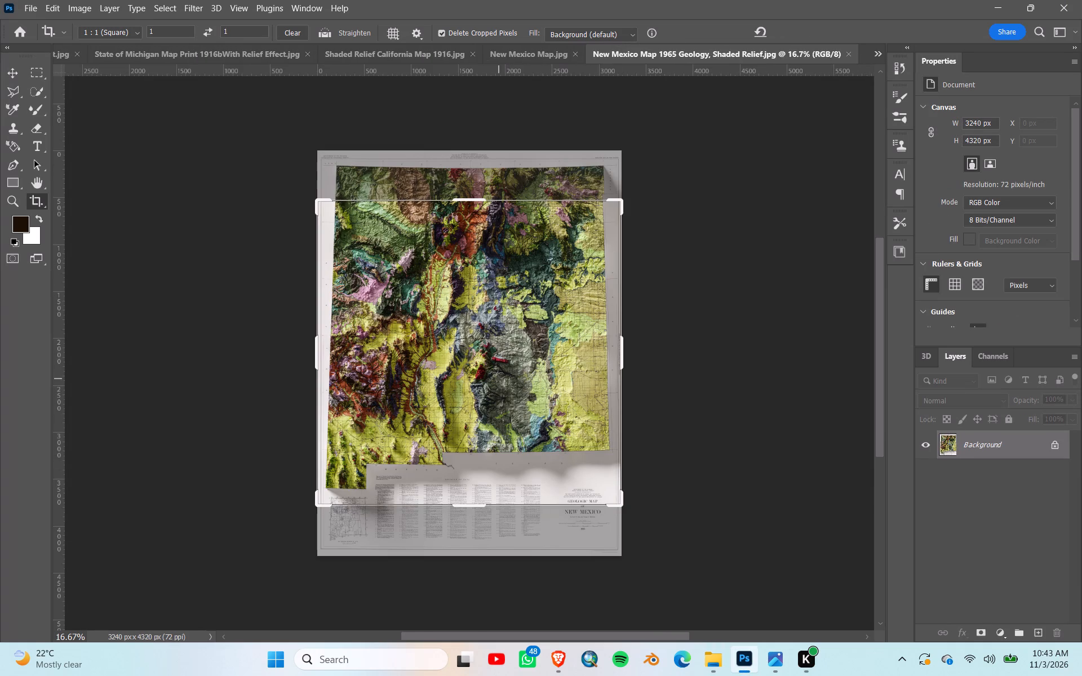
Crop the geology map to a square of about 2075 x 2076 px covering the northwest part of the relief.
{"action": "left_click_drag", "start_coordinate": [618, 506], "coordinate": [578, 463]}
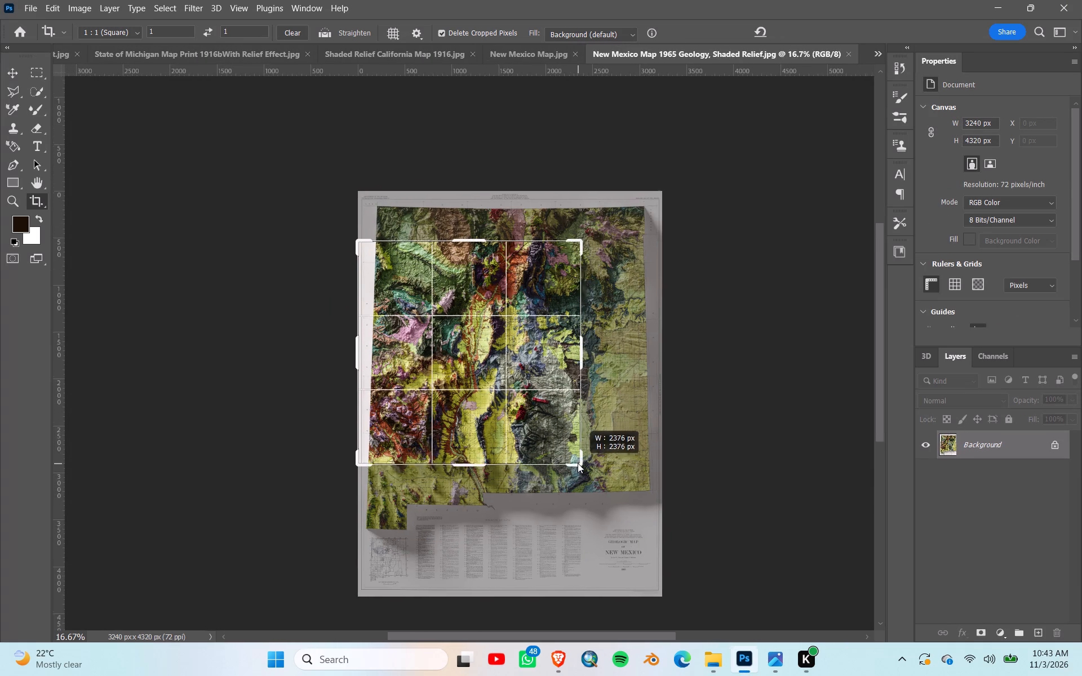
{"action": "left_click_drag", "start_coordinate": [578, 463], "coordinate": [577, 462]}
{"action": "left_click_drag", "start_coordinate": [473, 410], "coordinate": [454, 427]}
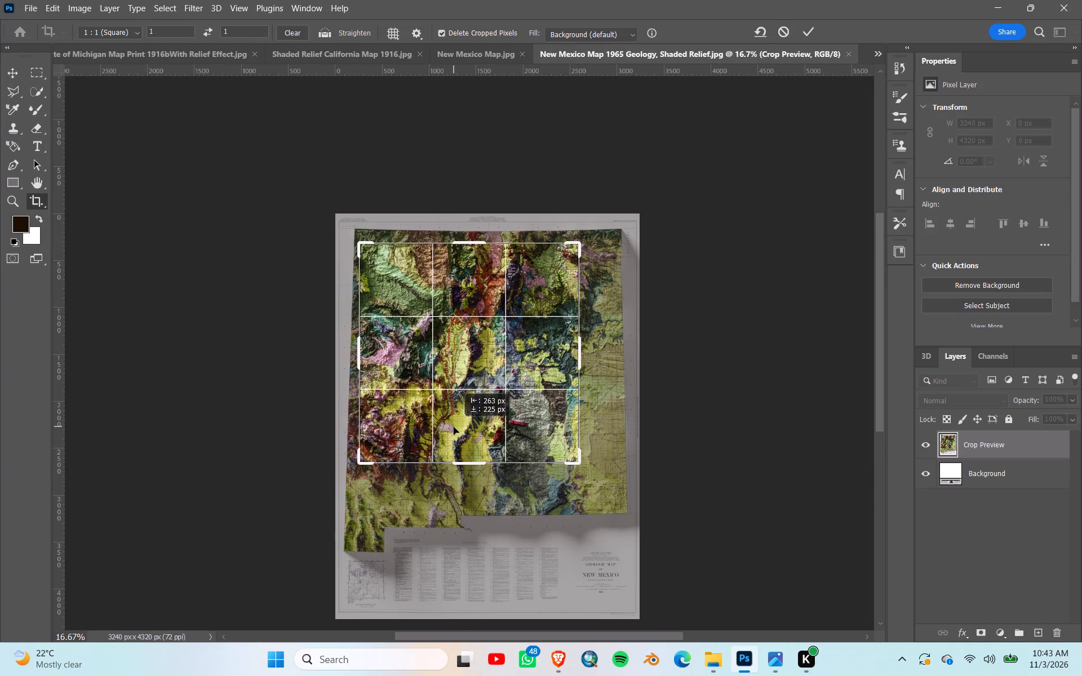
{"action": "left_click_drag", "start_coordinate": [454, 427], "coordinate": [459, 427]}
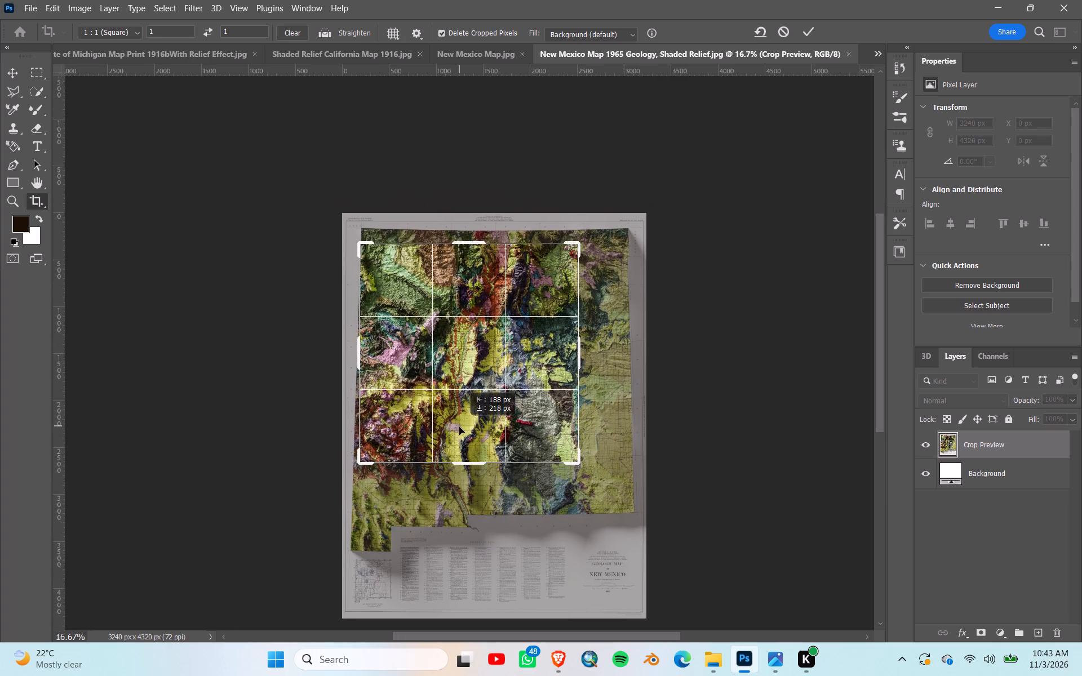
{"action": "left_click_drag", "start_coordinate": [459, 427], "coordinate": [455, 435]}
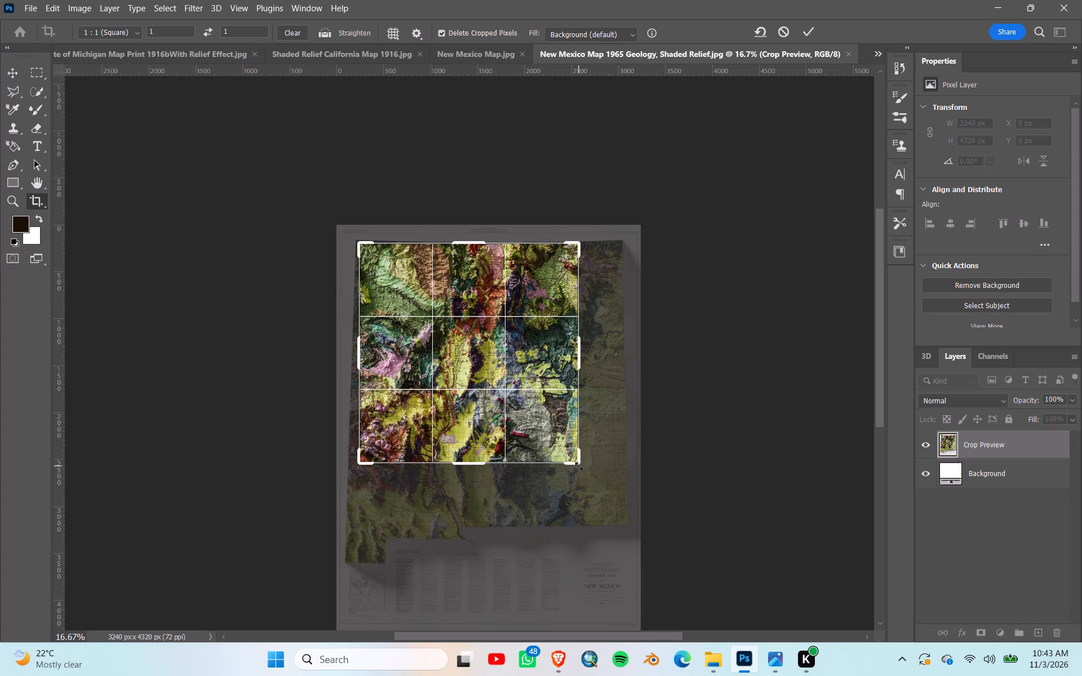
{"action": "left_click_drag", "start_coordinate": [579, 464], "coordinate": [564, 455]}
{"action": "left_click", "coordinate": [511, 420]}
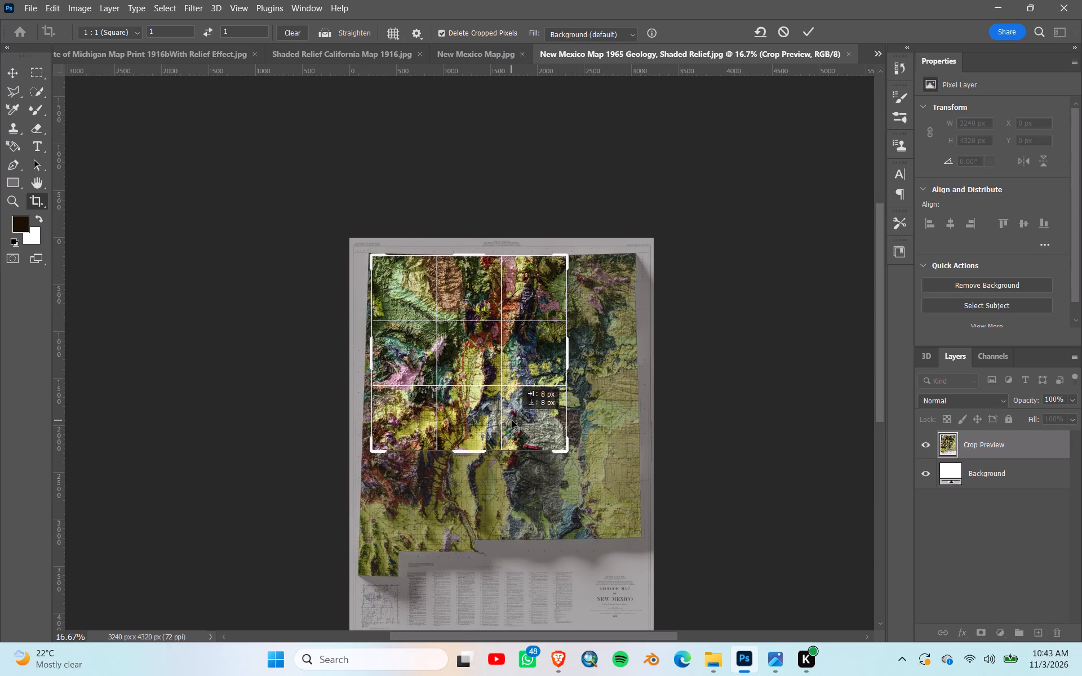
{"action": "left_click", "coordinate": [810, 30]}
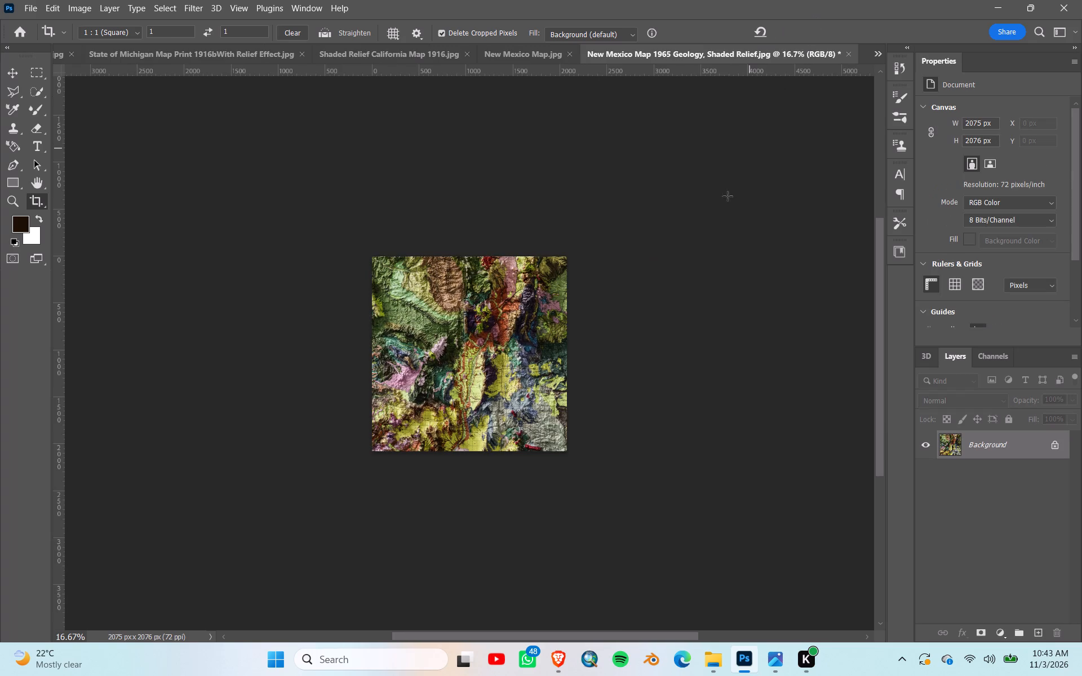
Examine the cropped relief up close and as a whole.
{"action": "key", "text": "ctrl+equal"}
{"action": "key", "text": "ctrl+equal"}
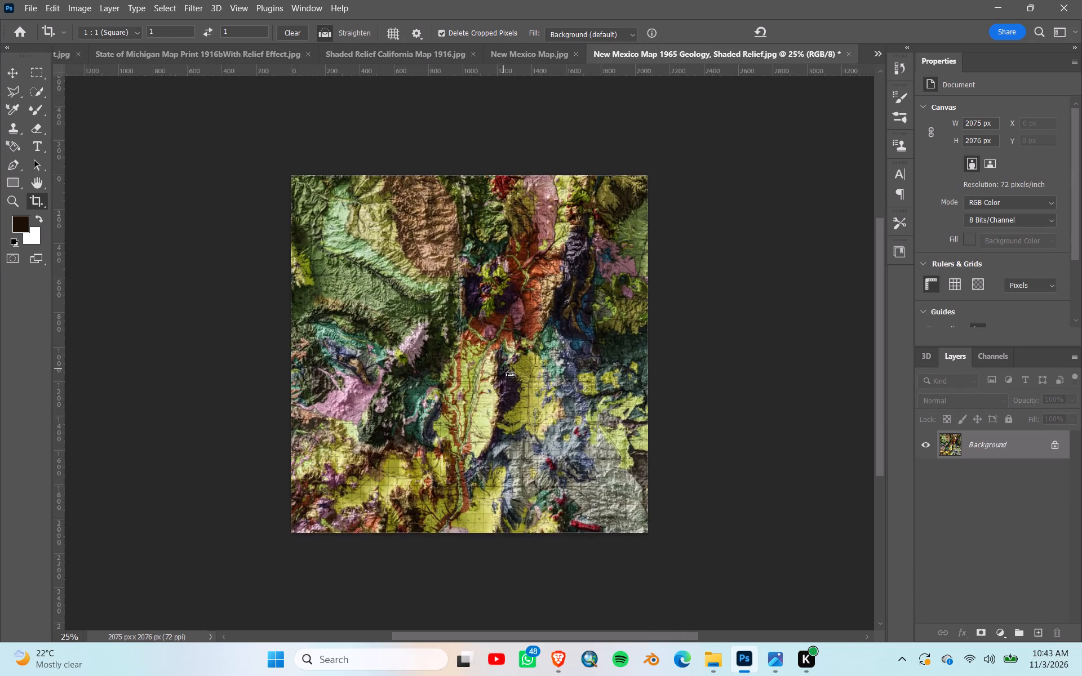
{"action": "key", "text": "ctrl+equal"}
{"action": "key", "text": "ctrl+equal"}
{"action": "key", "text": "ctrl+equal"}
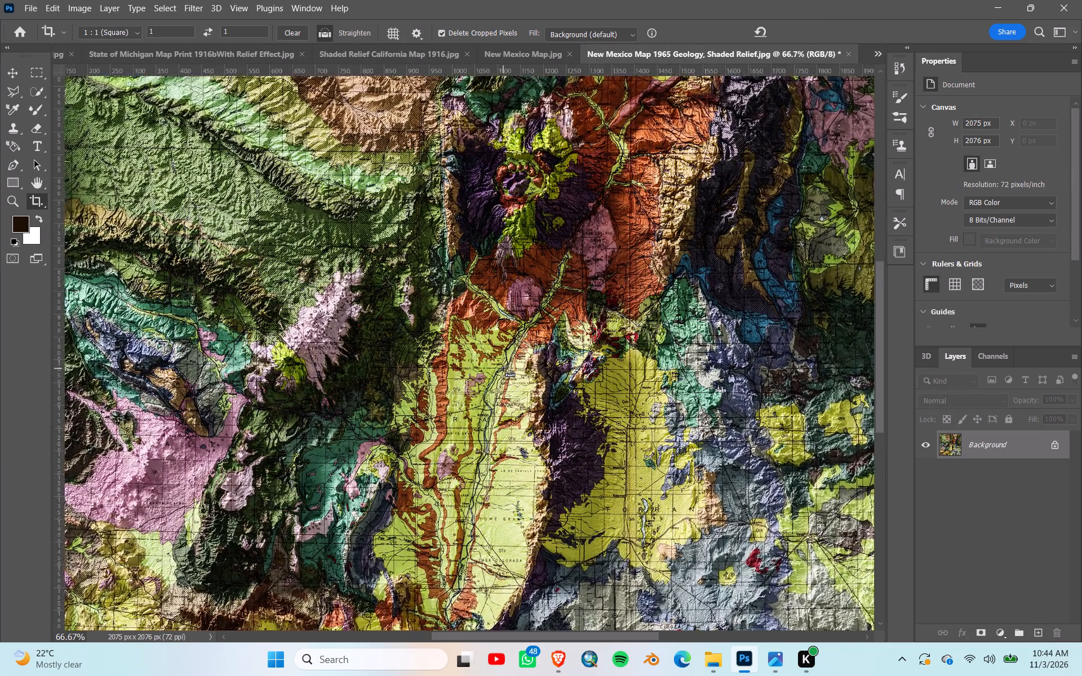
{"action": "key", "text": "ctrl+equal"}
{"action": "key", "text": "ctrl+minus"}
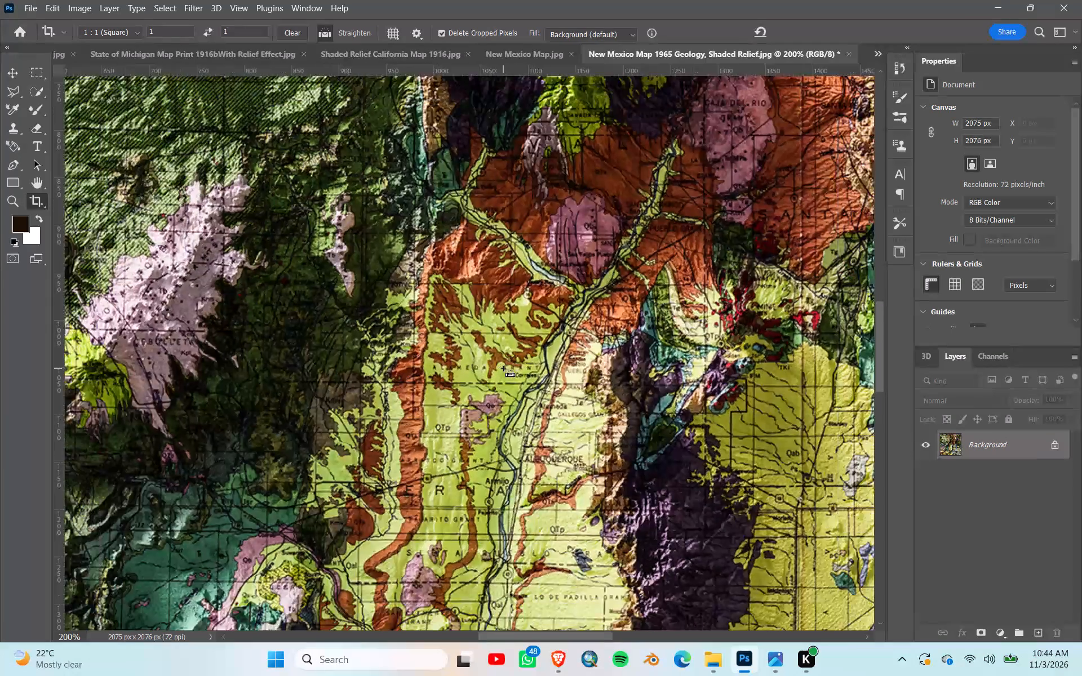
{"action": "key", "text": "ctrl+minus"}
{"action": "key", "text": "ctrl+minus"}
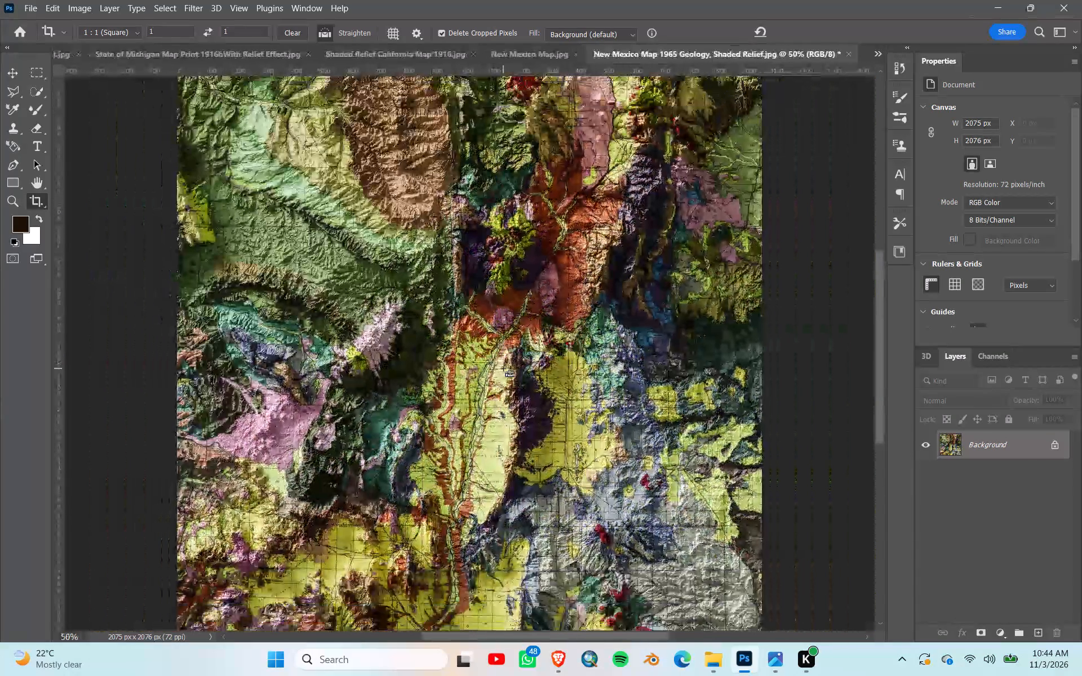
{"action": "key", "text": "ctrl+minus"}
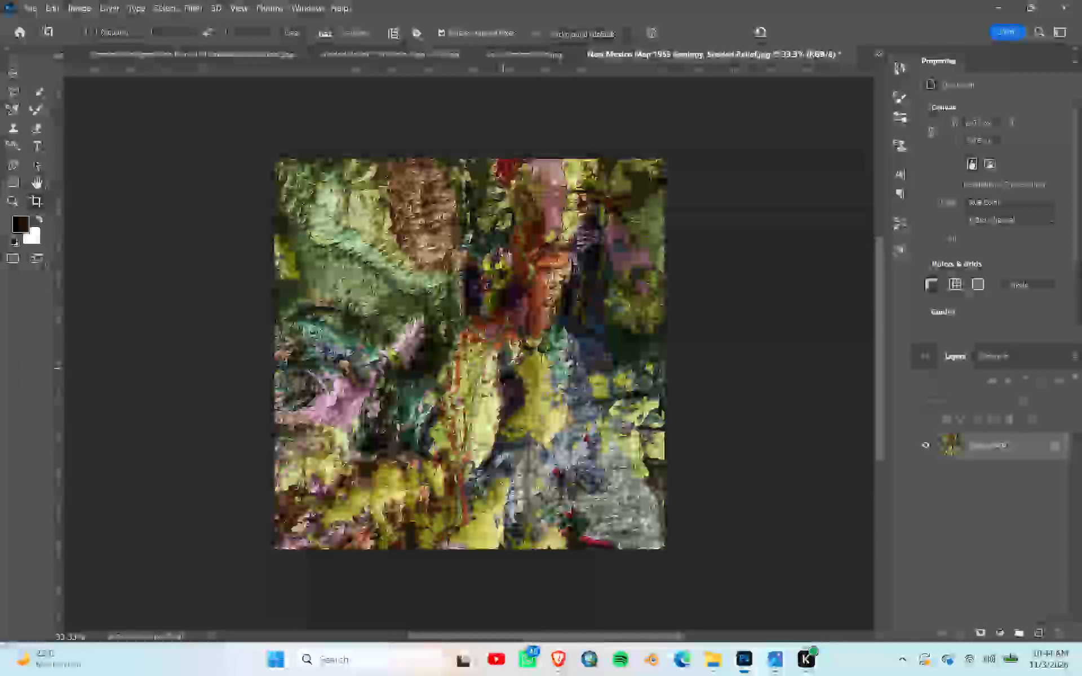
{"action": "scroll", "coordinate": [536, 544], "scroll_direction": "down", "scroll_amount": 6}
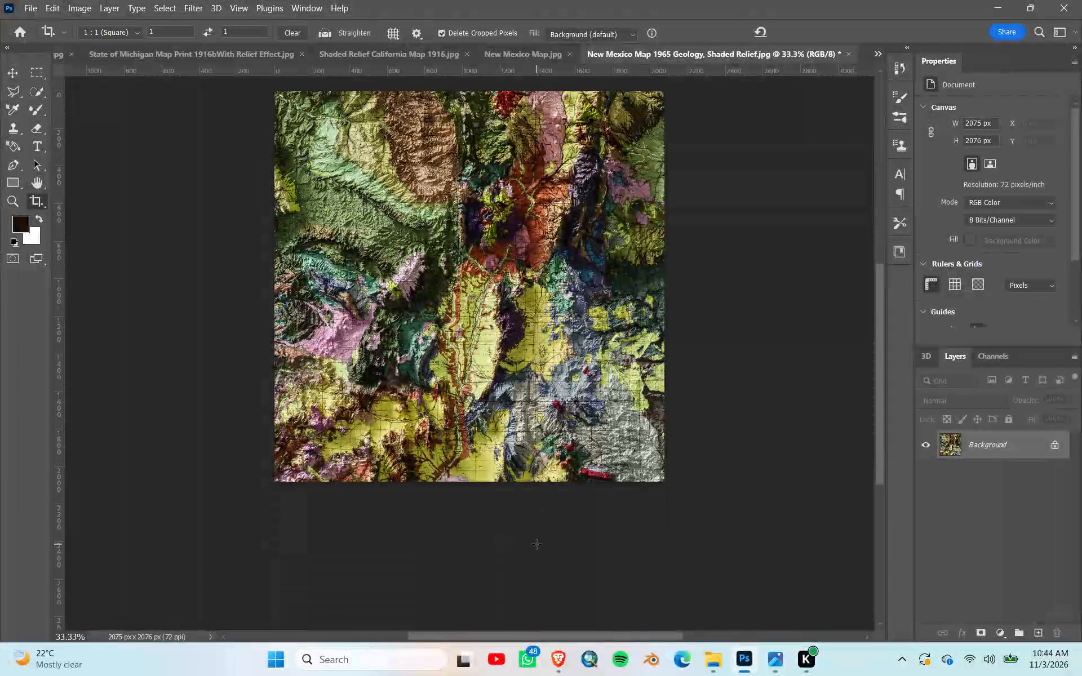
{"action": "scroll", "coordinate": [536, 544], "scroll_direction": "up", "scroll_amount": 6}
Set up an Export As of the cropped map as JPG at quality 7 and proceed to the save location.
{"action": "left_click", "coordinate": [24, 2]}
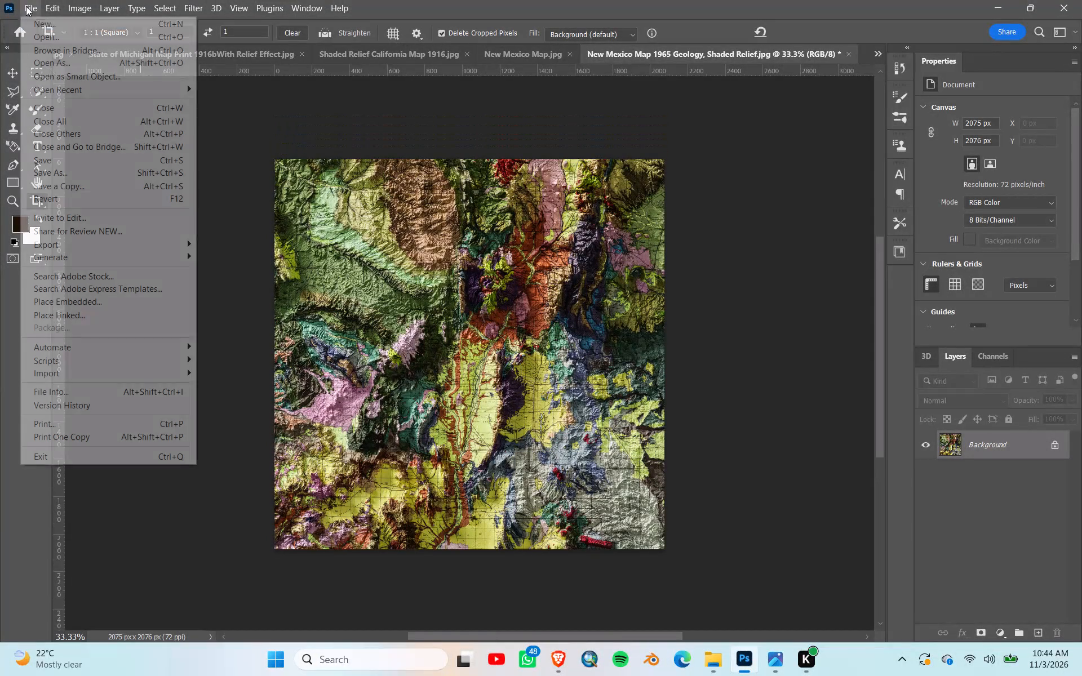
{"action": "left_click", "coordinate": [101, 245]}
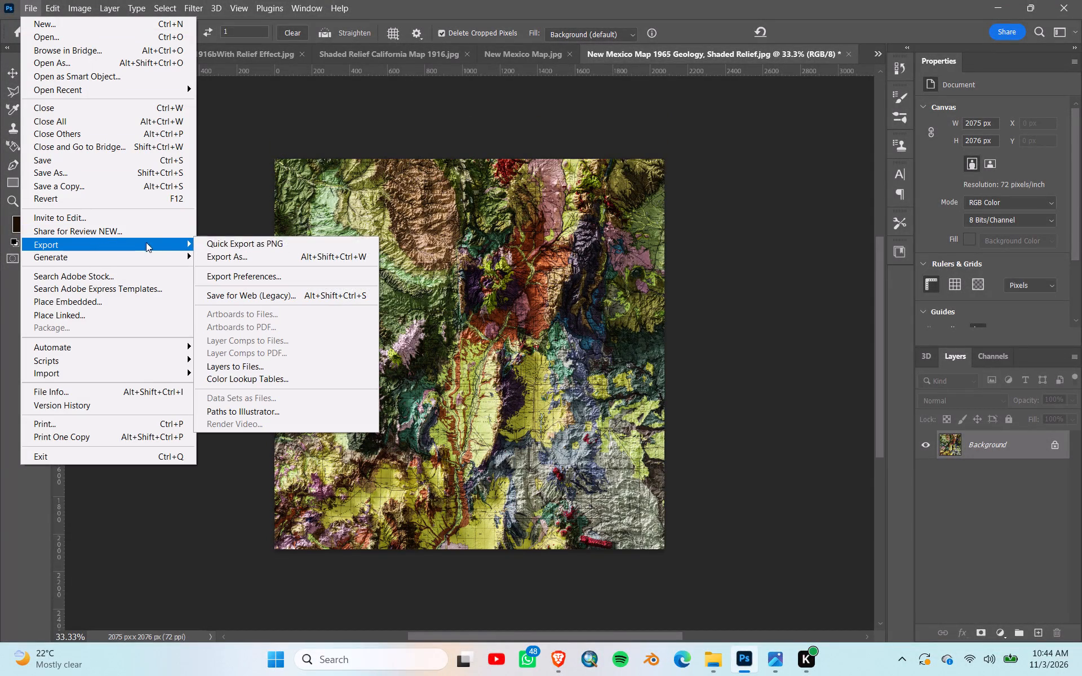
{"action": "left_click", "coordinate": [254, 257]}
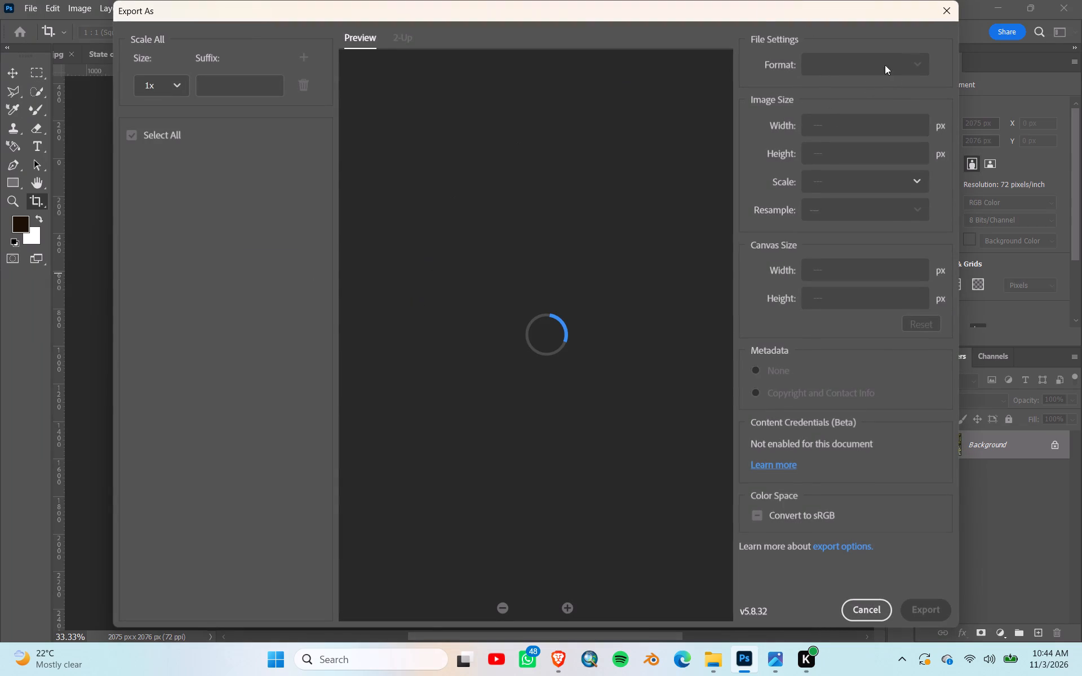
{"action": "left_click_drag", "start_coordinate": [897, 94], "coordinate": [929, 76]}
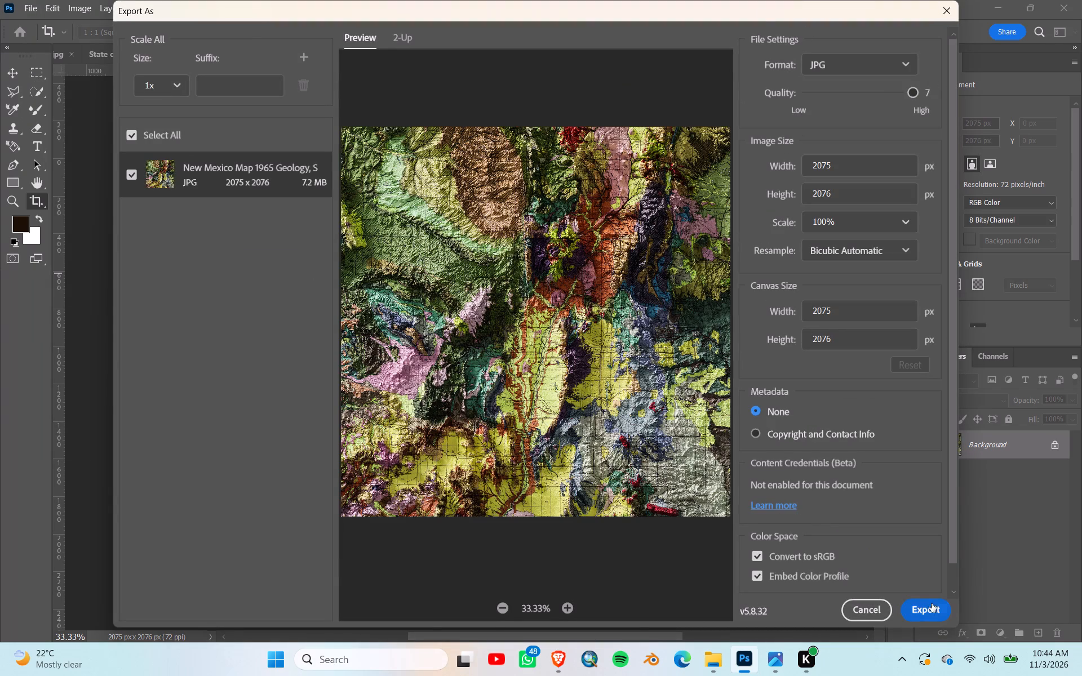
{"action": "left_click", "coordinate": [932, 607]}
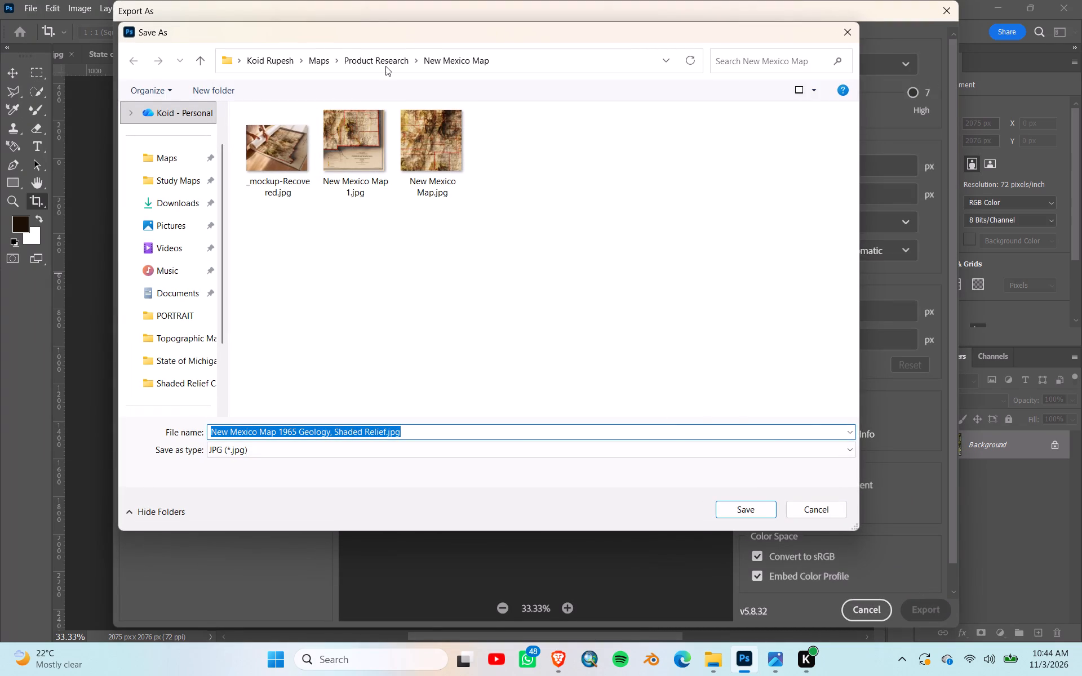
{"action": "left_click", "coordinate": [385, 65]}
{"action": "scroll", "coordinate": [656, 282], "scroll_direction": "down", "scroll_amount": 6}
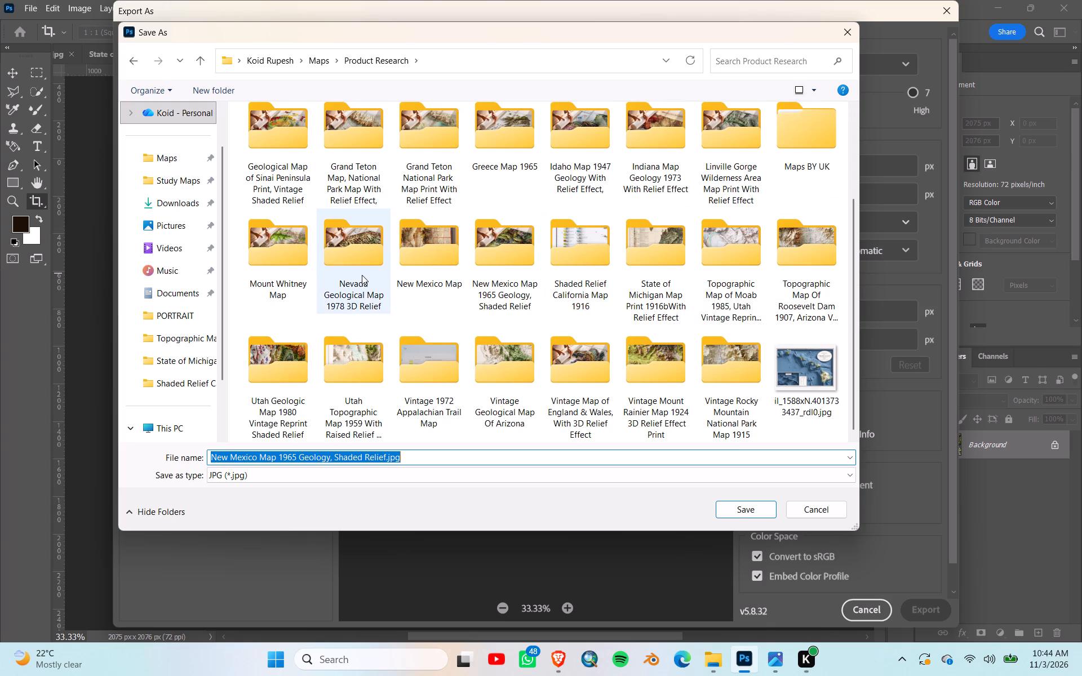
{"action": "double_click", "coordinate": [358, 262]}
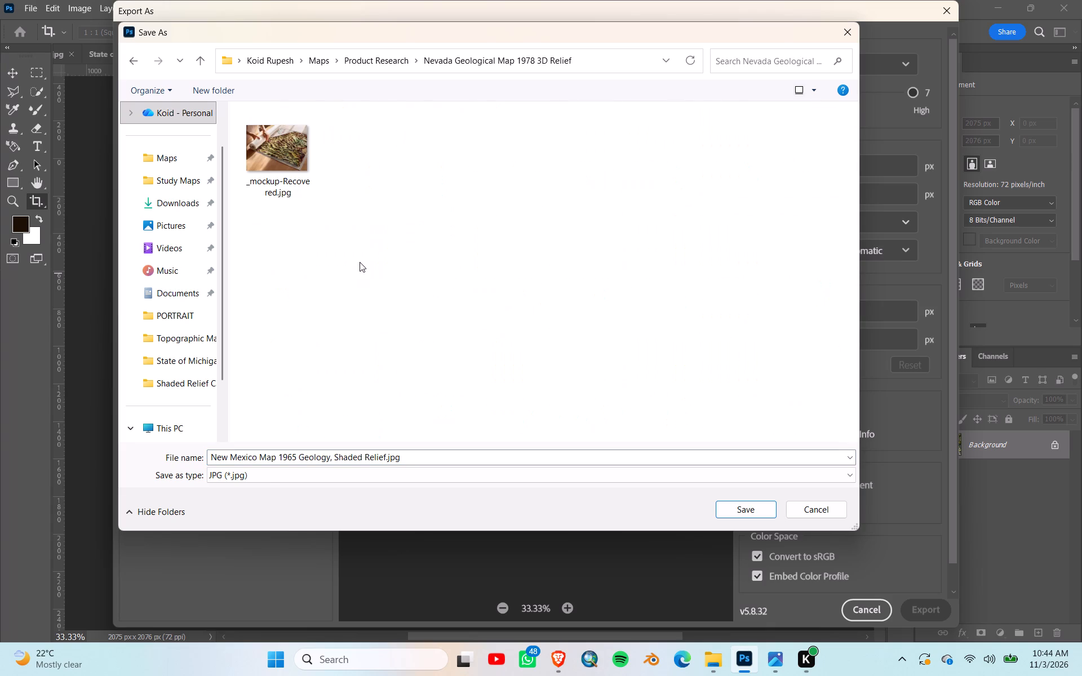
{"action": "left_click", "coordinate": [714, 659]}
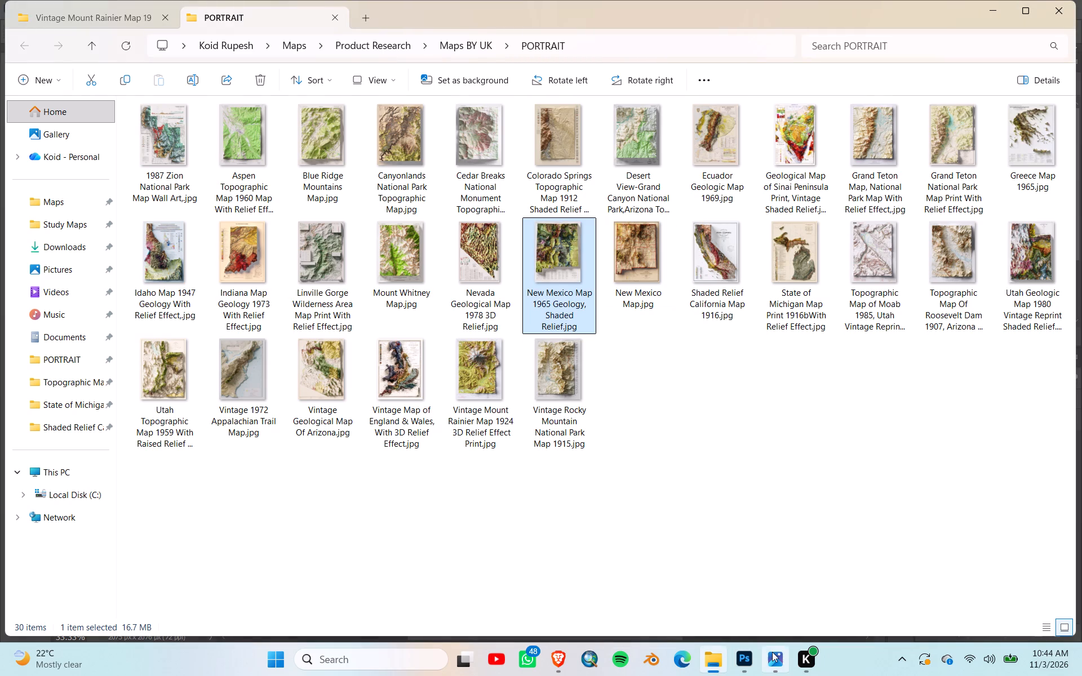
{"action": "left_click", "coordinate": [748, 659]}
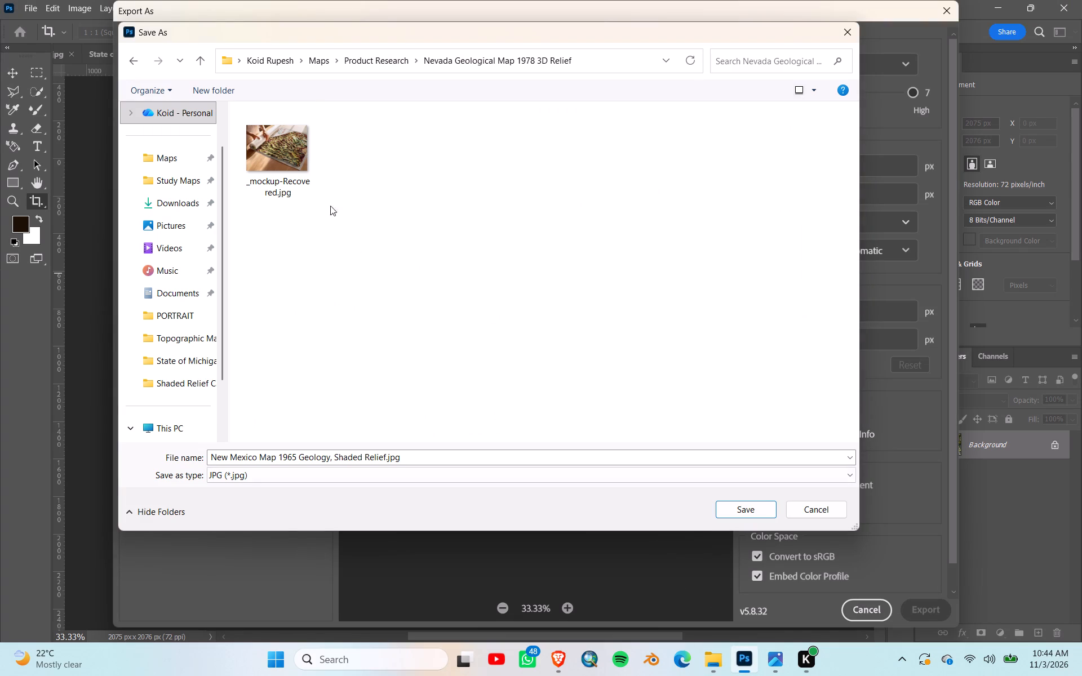
Save the exported JPG in Product Research's New Mexico Map 1965 Geology, Shaded Relief folder, keeping the suggested file name.
{"action": "left_click", "coordinate": [383, 60]}
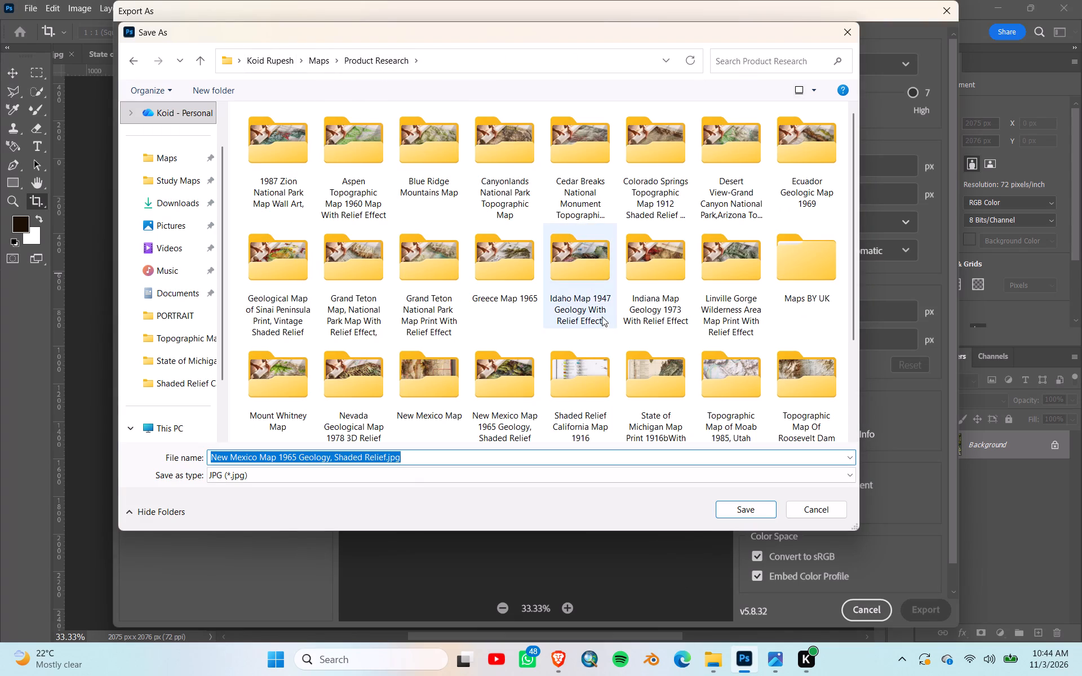
{"action": "scroll", "coordinate": [677, 267], "scroll_direction": "down", "scroll_amount": 1}
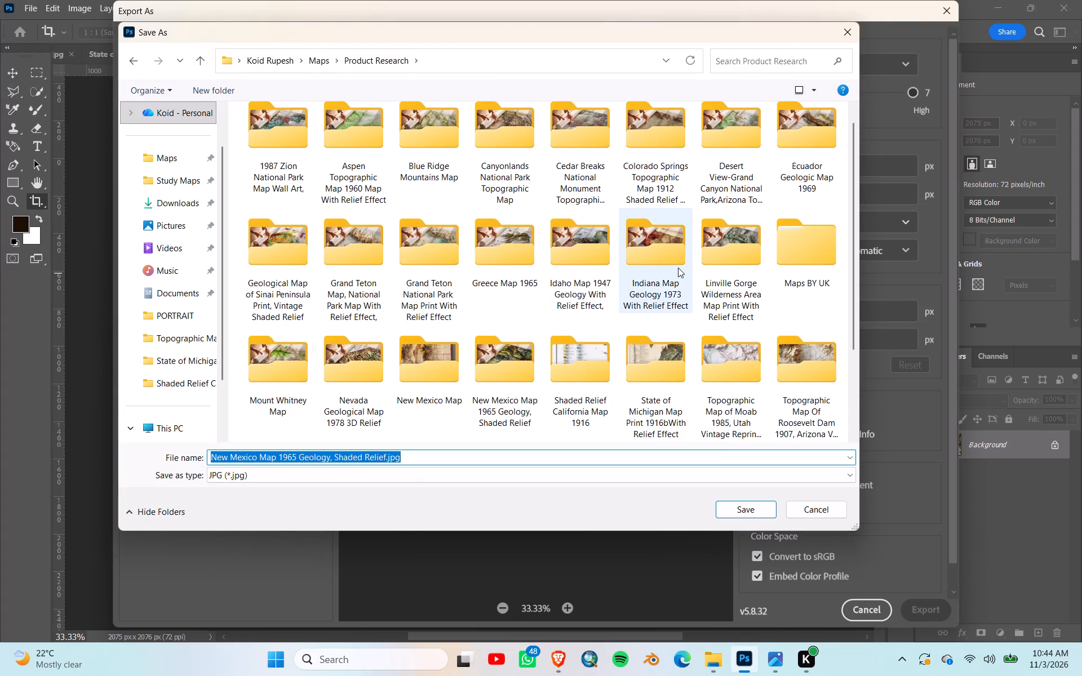
{"action": "scroll", "coordinate": [679, 270], "scroll_direction": "down", "scroll_amount": 2}
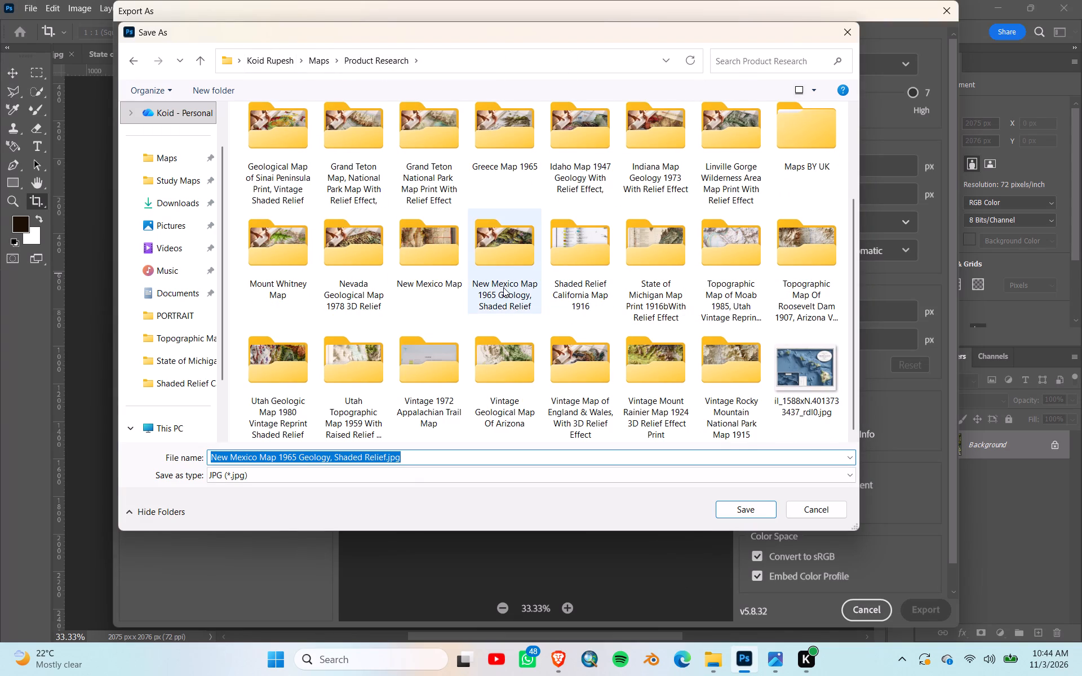
{"action": "left_click", "coordinate": [512, 283]}
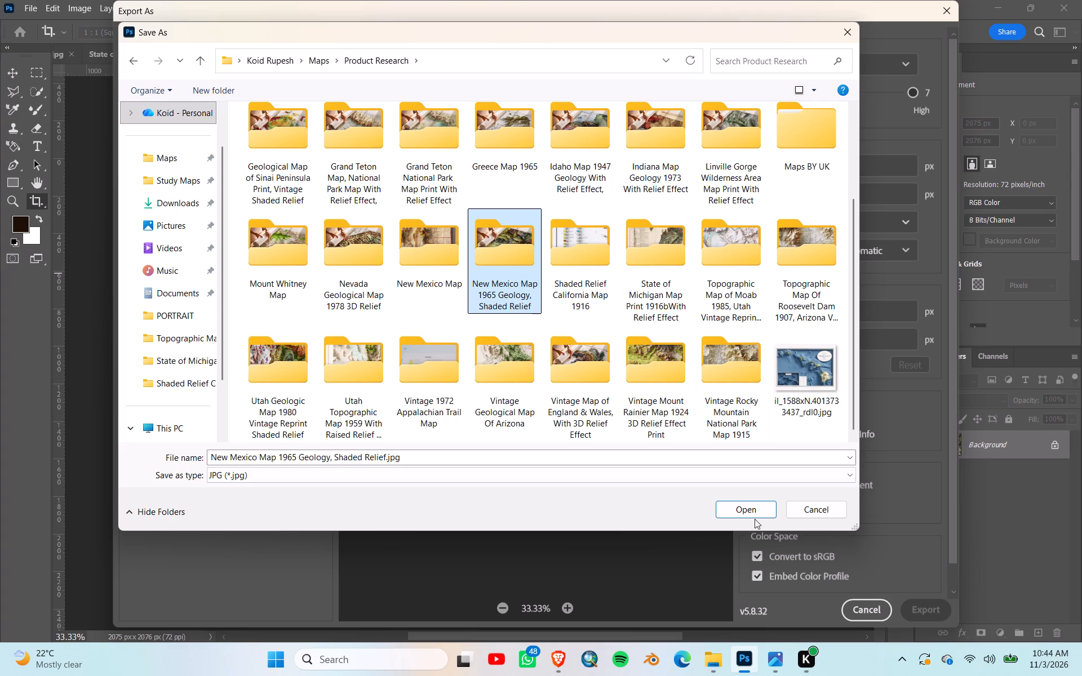
{"action": "left_click", "coordinate": [749, 507]}
{"action": "left_click", "coordinate": [750, 517]}
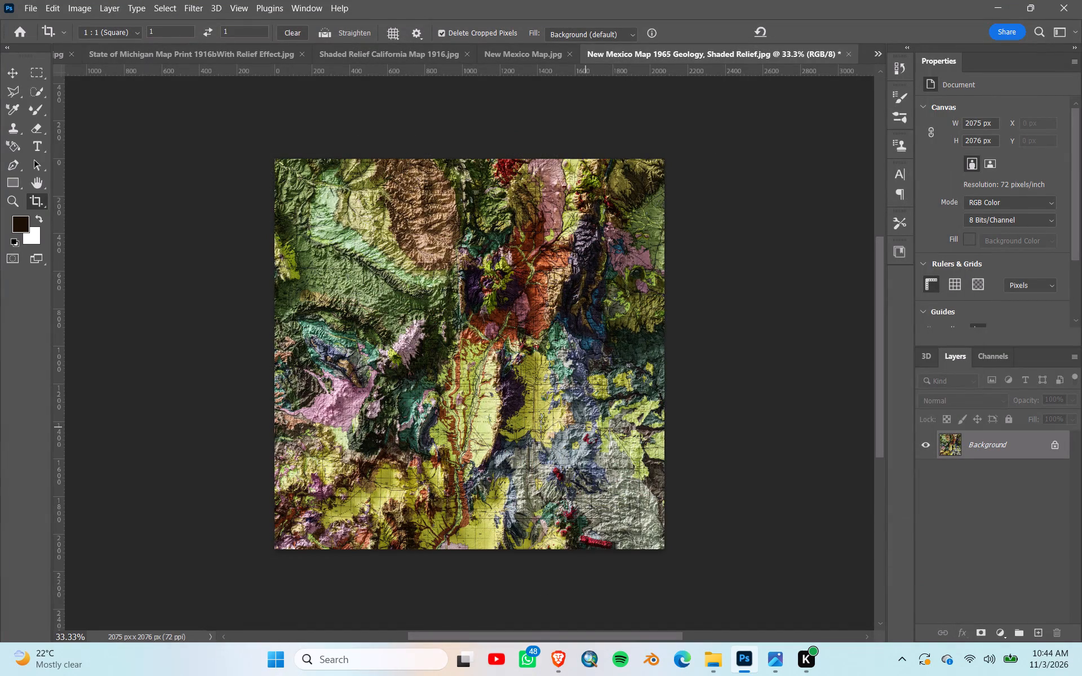
Undo the square crop of the geology map.
{"action": "key", "text": "ctrl+z"}
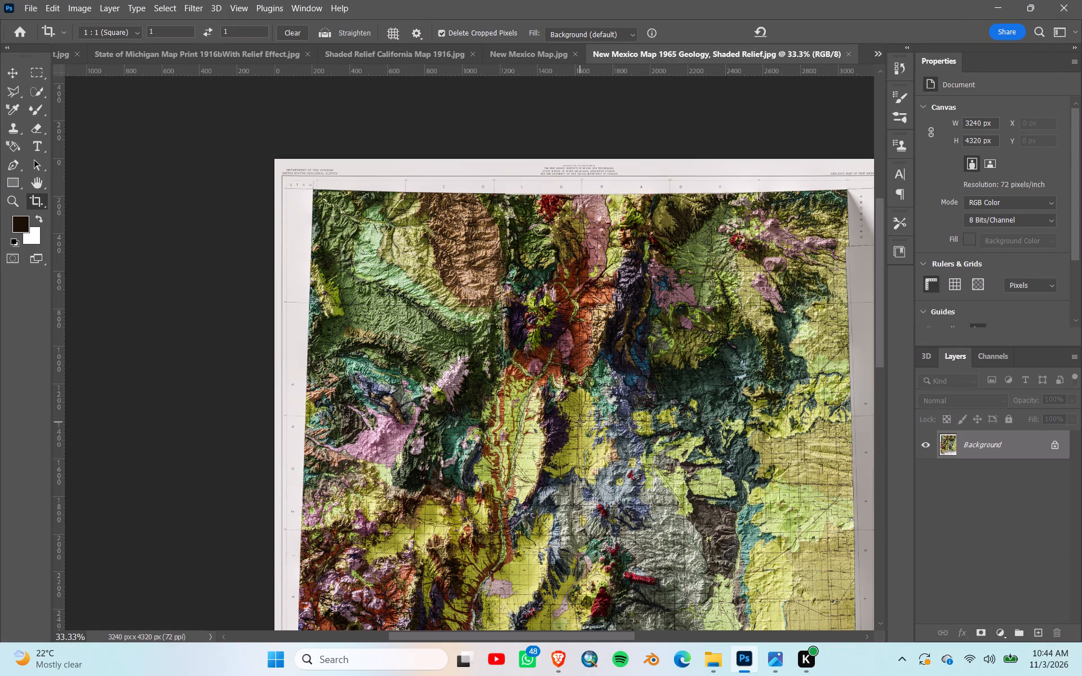
Crop the New Mexico geology map to a square of about 2392 px at the sheet's lower-right corner, including the map title.
{"action": "scroll", "coordinate": [580, 422], "scroll_direction": "down", "scroll_amount": 6}
{"action": "scroll", "coordinate": [583, 446], "scroll_direction": "down", "scroll_amount": 18}
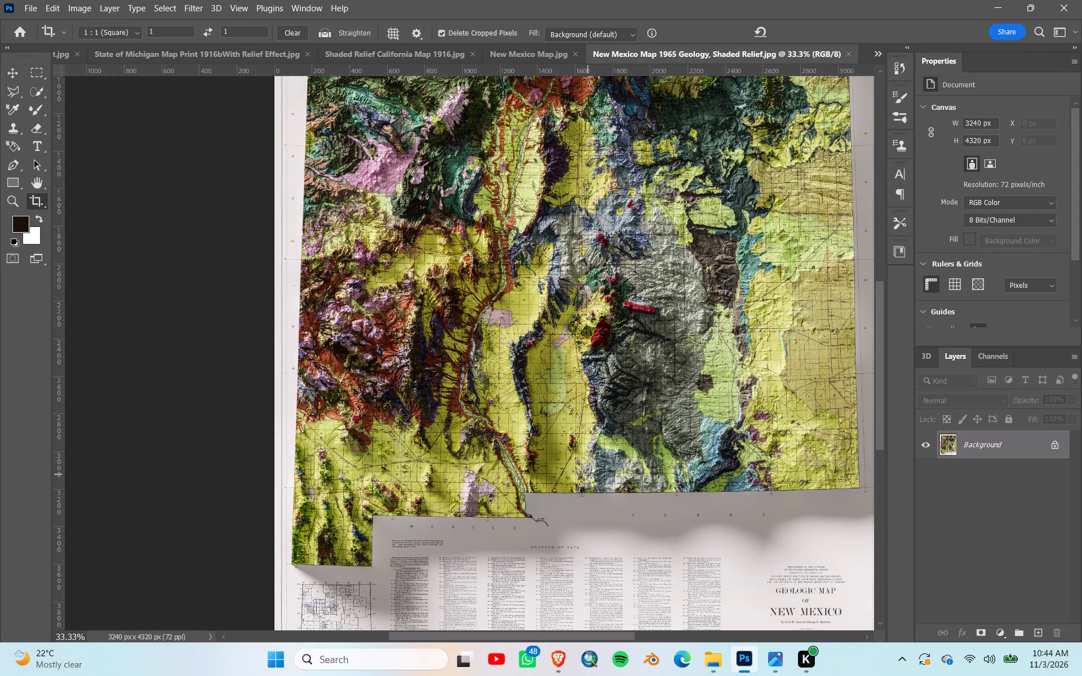
{"action": "left_click", "coordinate": [704, 191]}
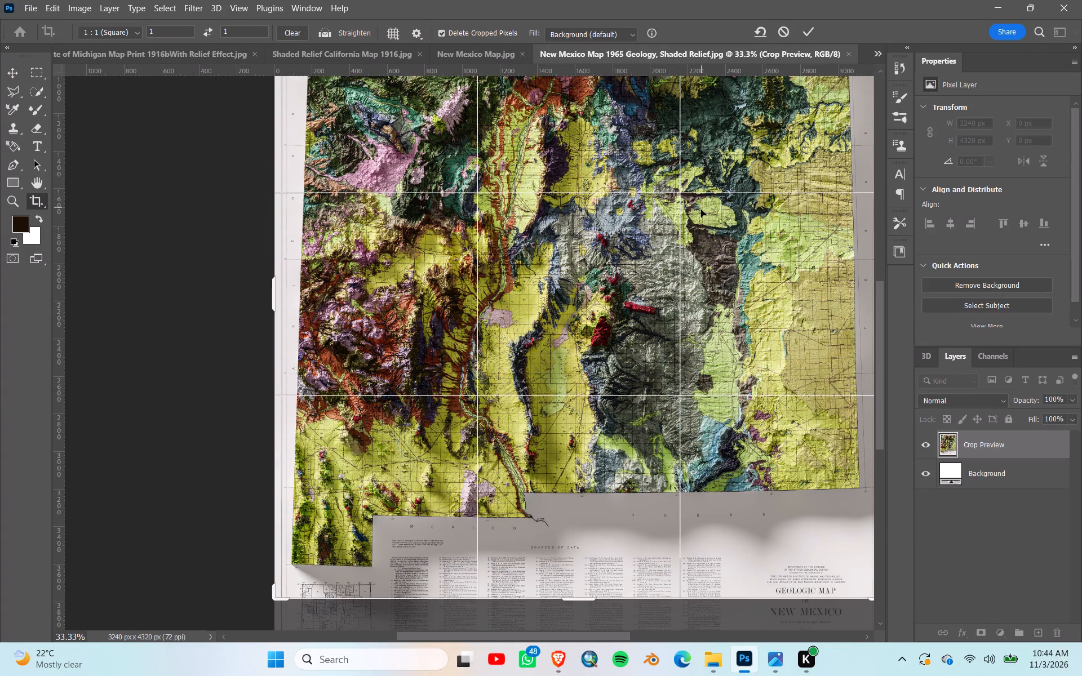
{"action": "scroll", "coordinate": [584, 462], "scroll_direction": "up", "scroll_amount": 6}
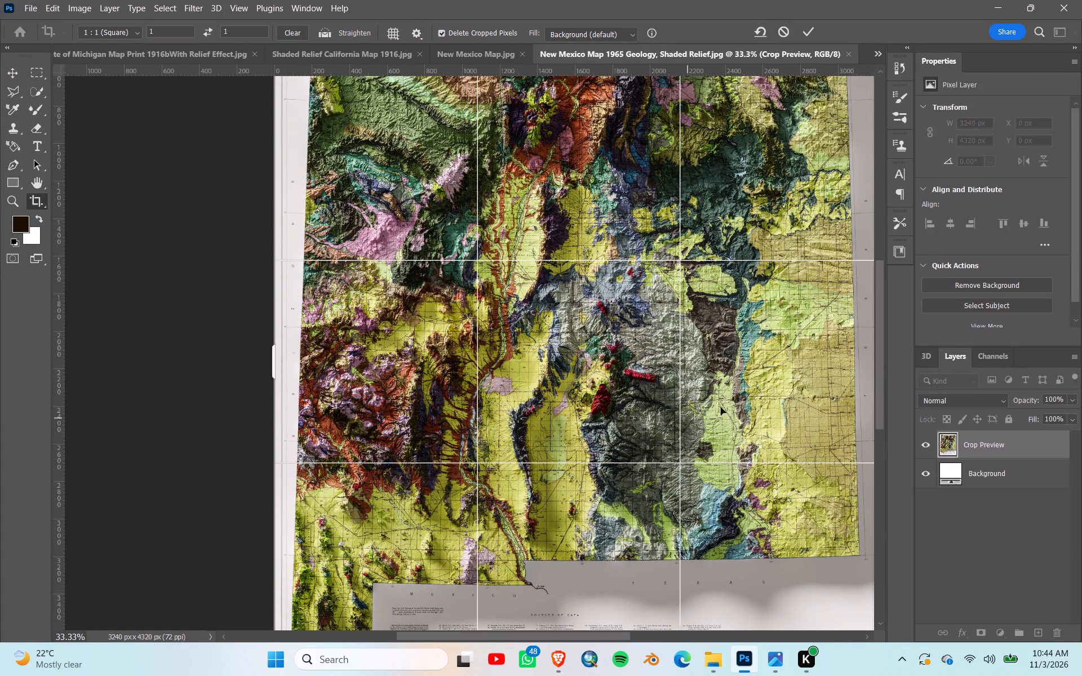
{"action": "scroll", "coordinate": [808, 375], "scroll_direction": "down", "scroll_amount": 6}
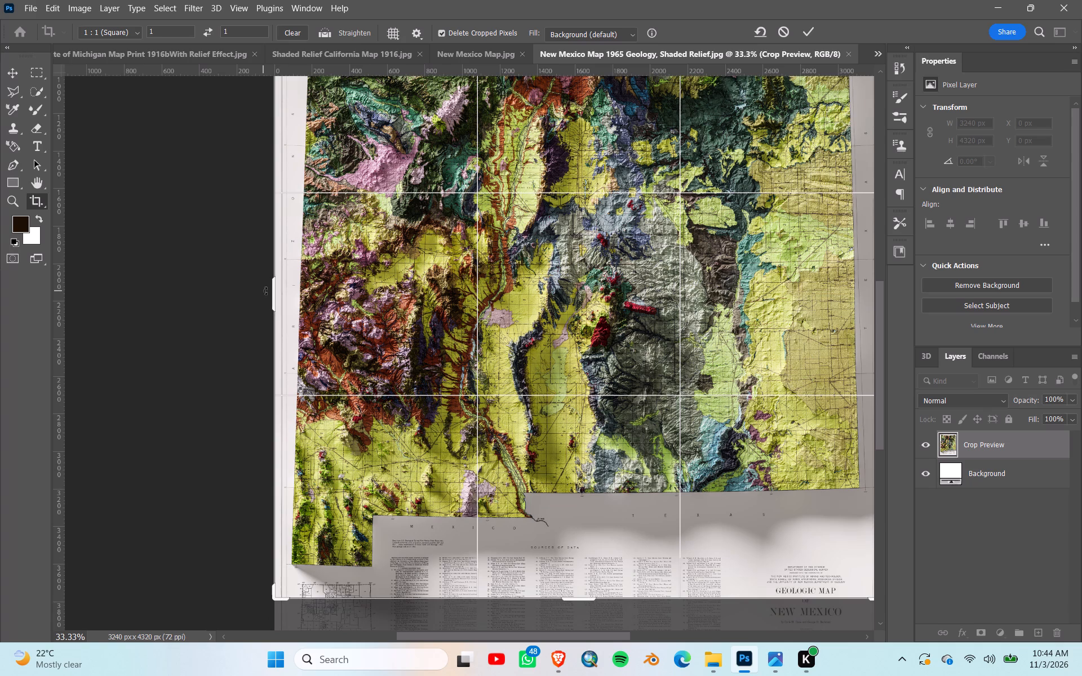
{"action": "left_click_drag", "start_coordinate": [274, 291], "coordinate": [352, 339]}
{"action": "left_click_drag", "start_coordinate": [533, 291], "coordinate": [643, 212]}
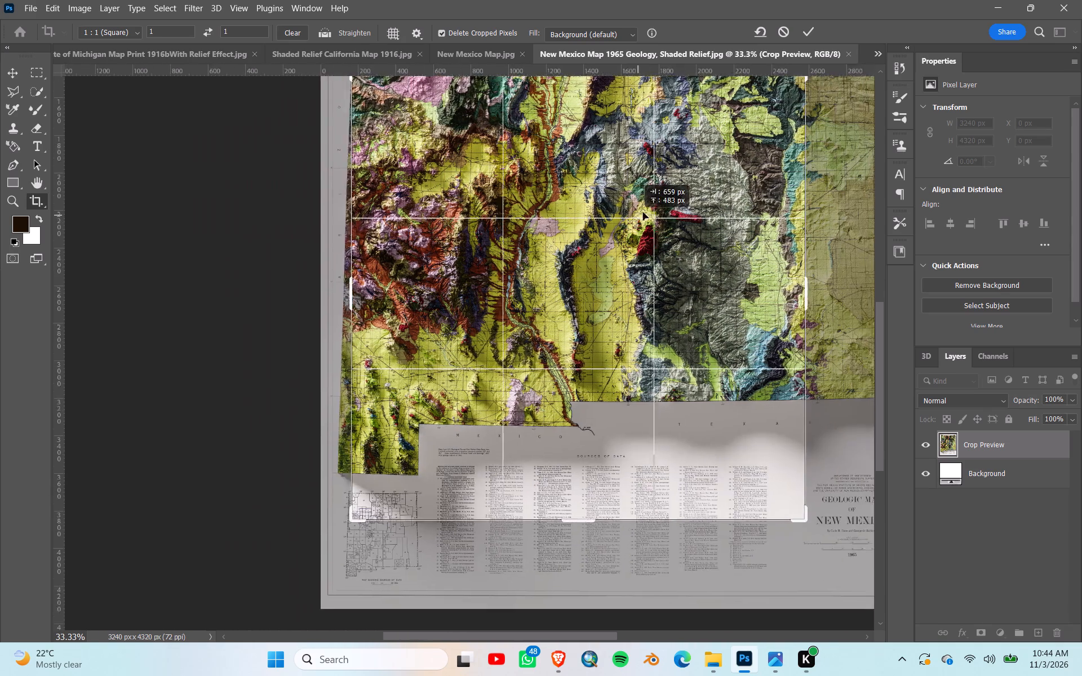
{"action": "left_click_drag", "start_coordinate": [643, 212], "coordinate": [649, 150]}
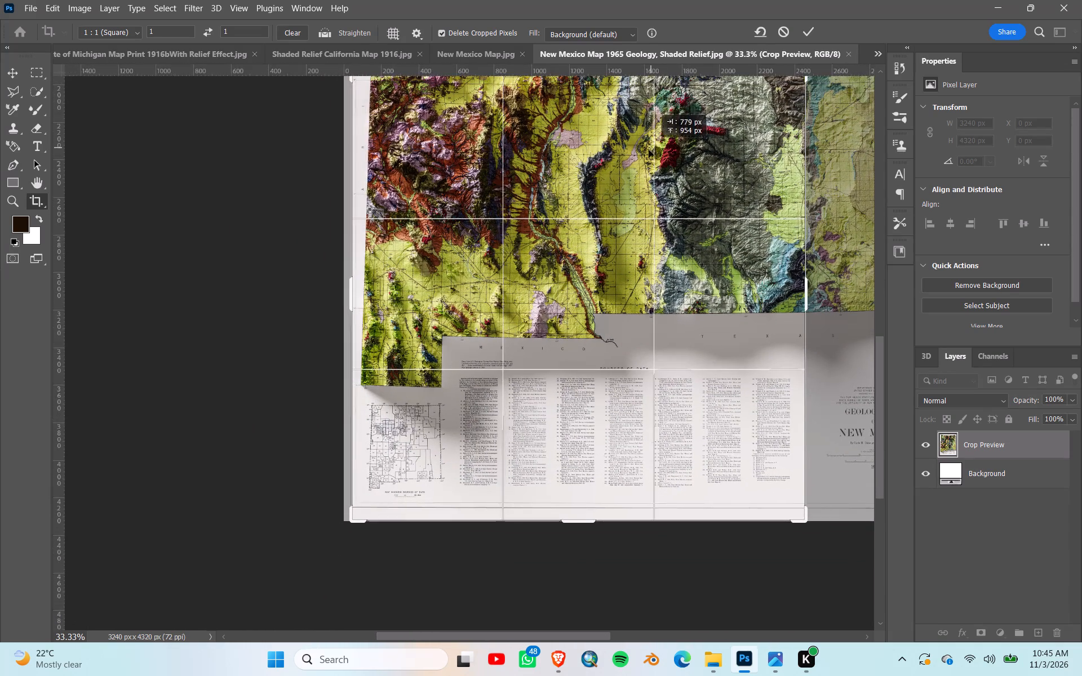
{"action": "left_click_drag", "start_coordinate": [649, 150], "coordinate": [533, 148]}
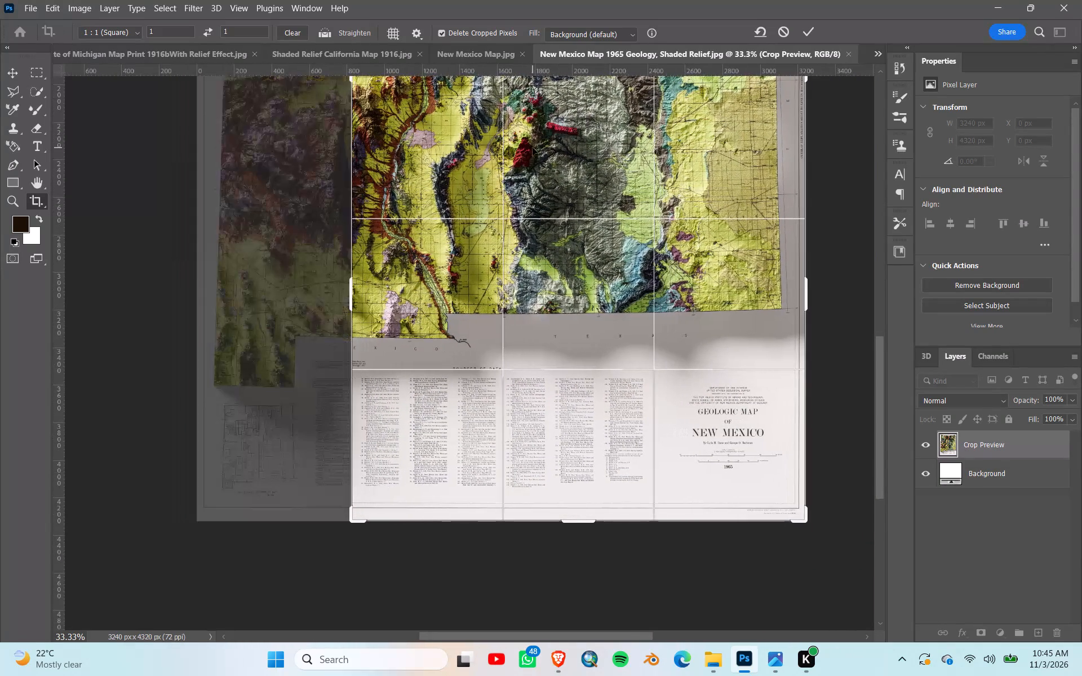
{"action": "scroll", "coordinate": [649, 218], "scroll_direction": "up", "scroll_amount": 5}
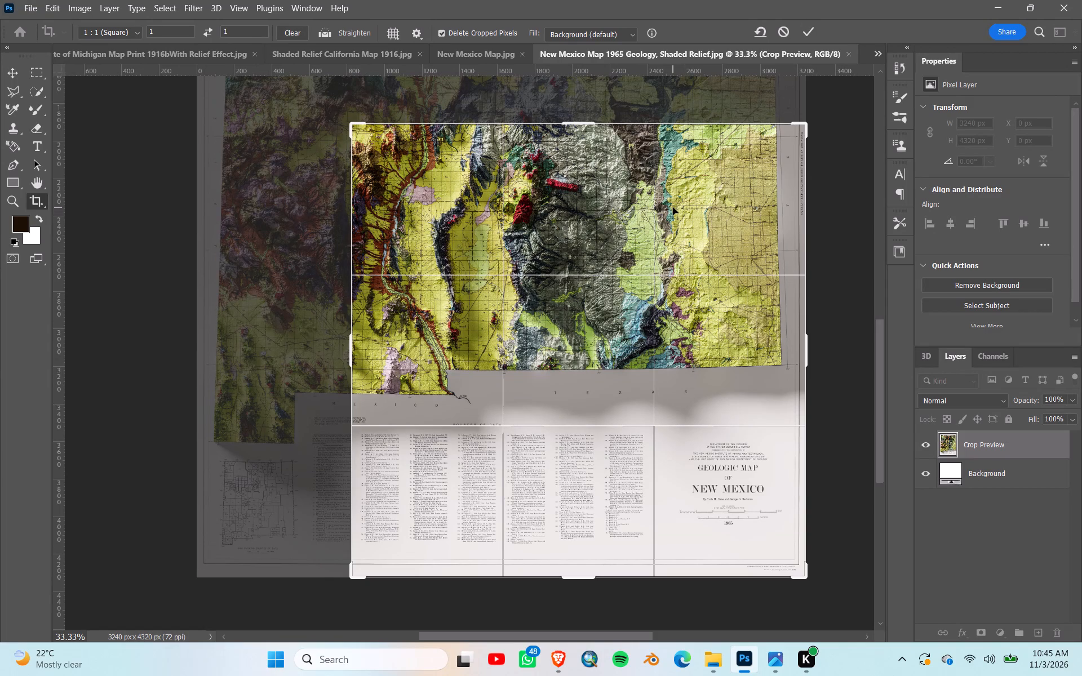
{"action": "left_click", "coordinate": [349, 131]}
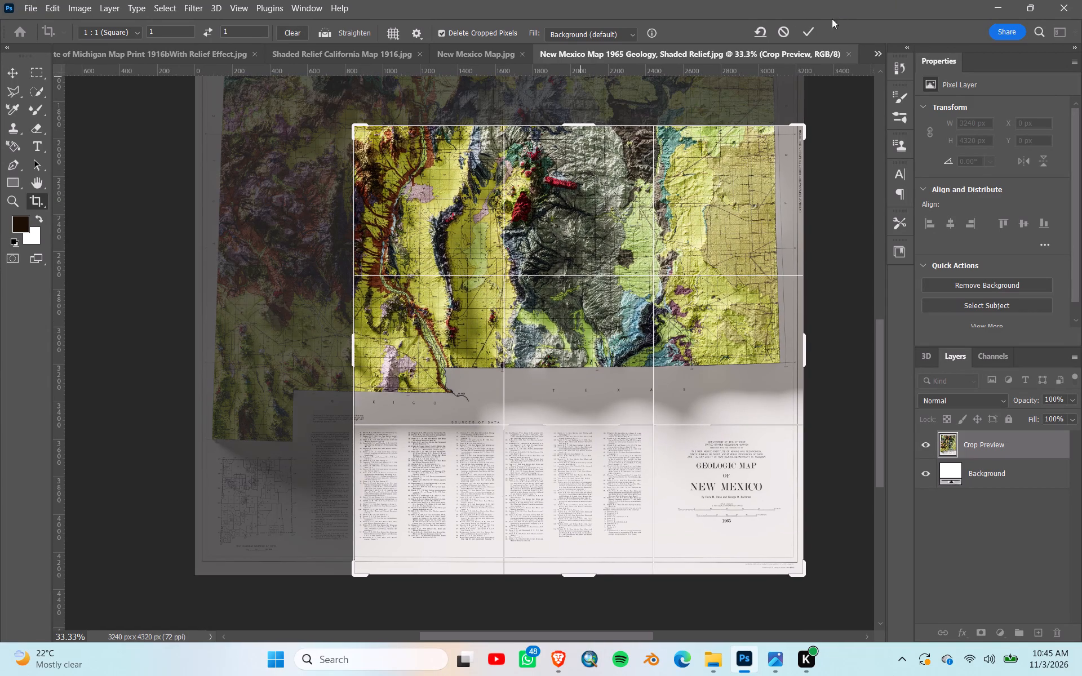
{"action": "left_click", "coordinate": [806, 28]}
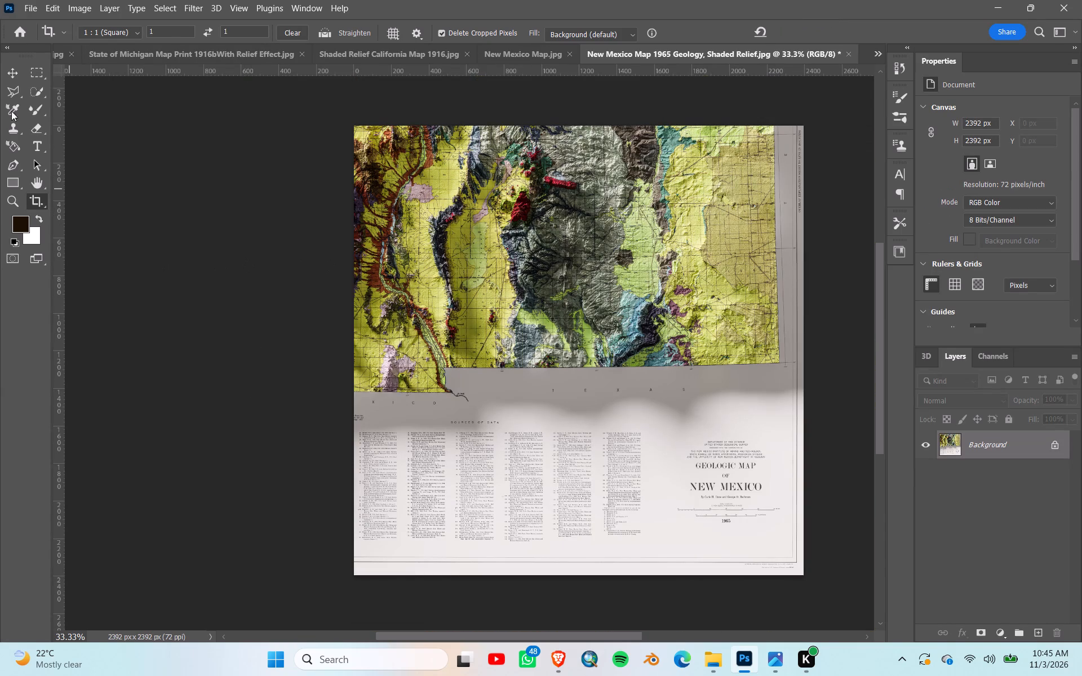
Export the crop as a JPG to the New Mexico Map 1965 Geology, Shaded Relief folder, adding a space and 1 to the suggested file name.
{"action": "left_click", "coordinate": [28, 0]}
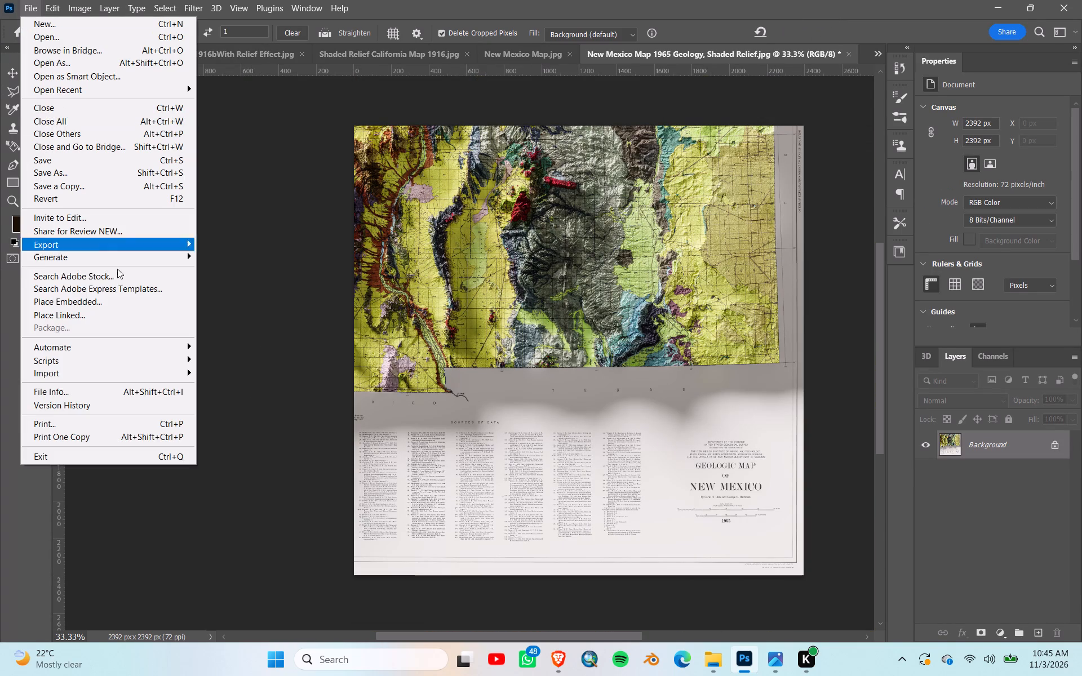
{"action": "left_click", "coordinate": [259, 254]}
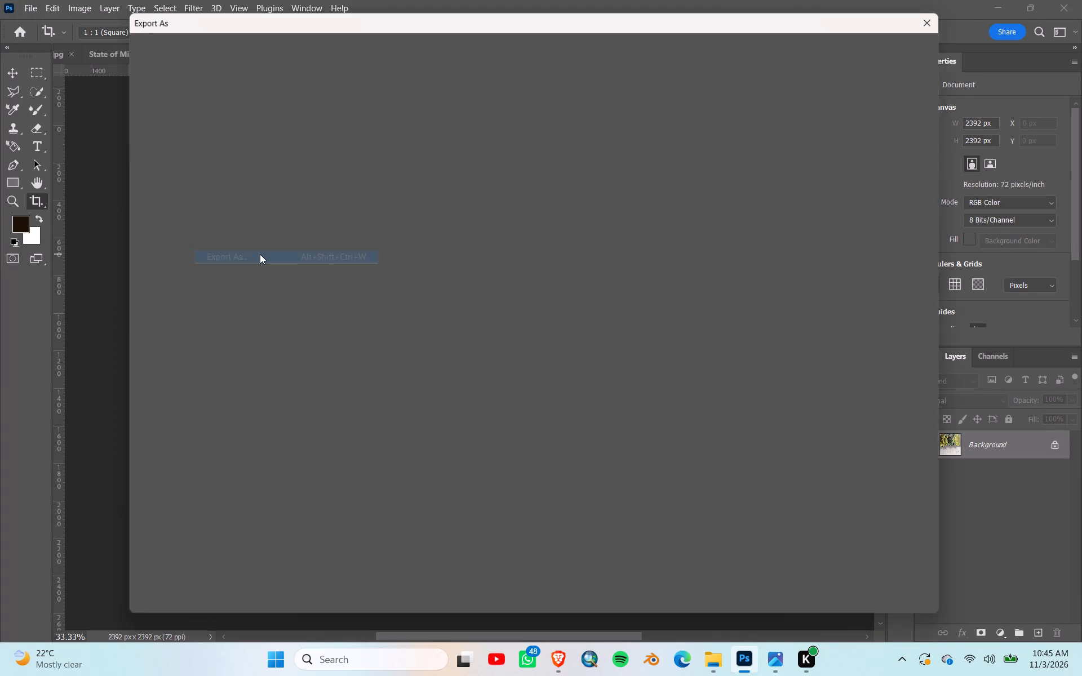
{"action": "left_click_drag", "start_coordinate": [895, 99], "coordinate": [942, 87]}
{"action": "left_click", "coordinate": [929, 606]}
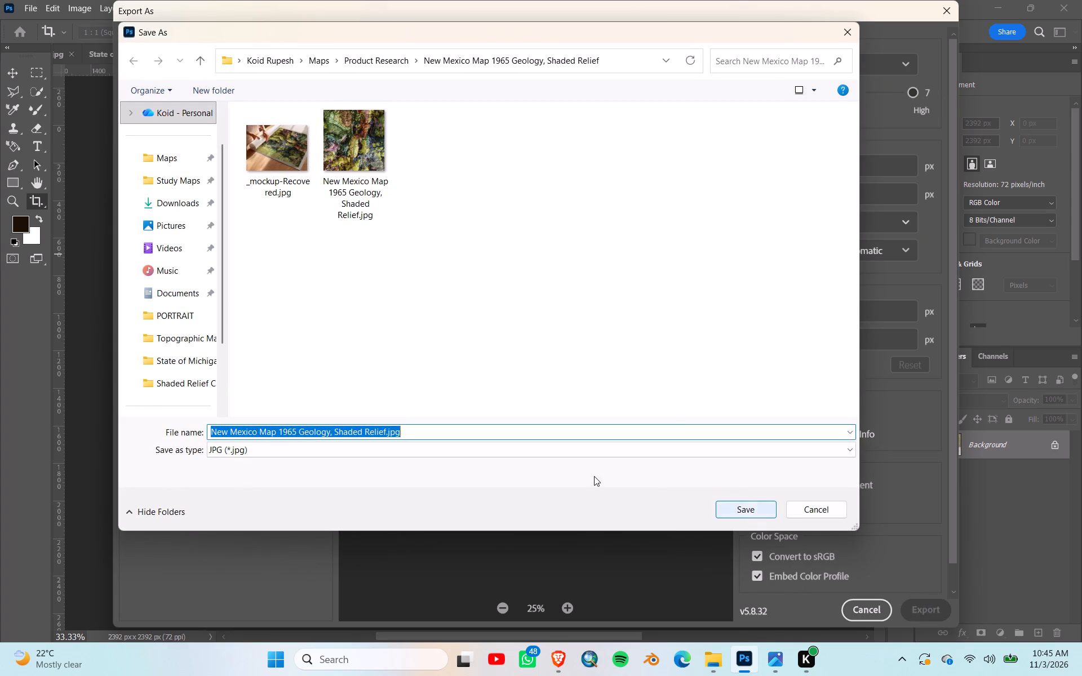
{"action": "left_click", "coordinate": [385, 433]}
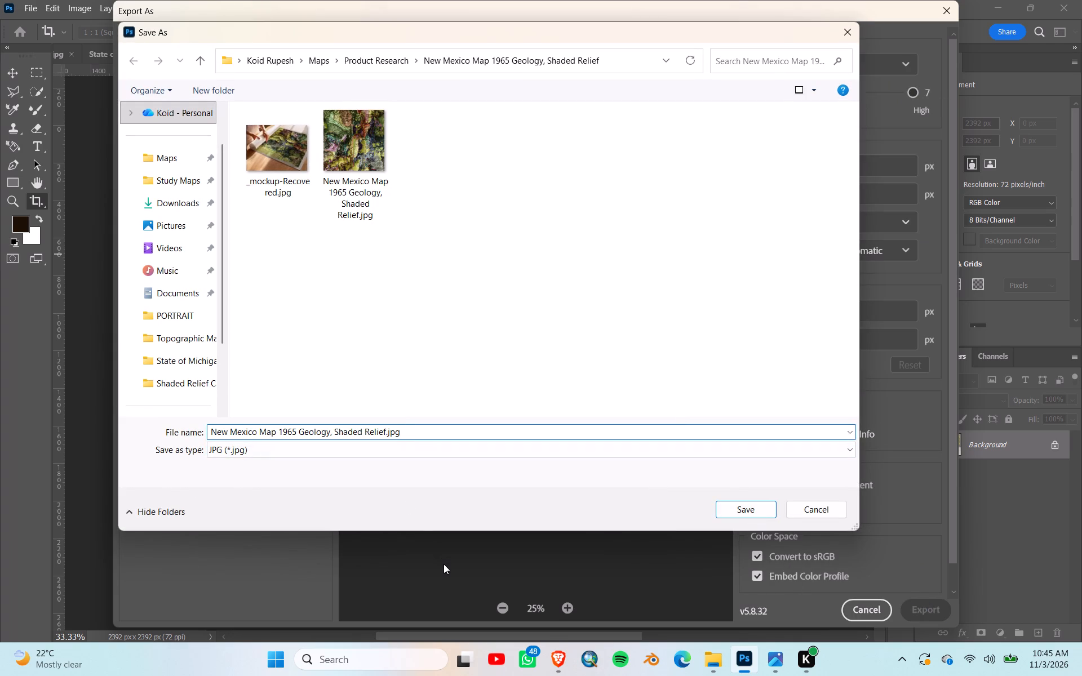
{"action": "key", "text": "space"}
{"action": "type", "text": "1"}
{"action": "key", "text": "Return"}
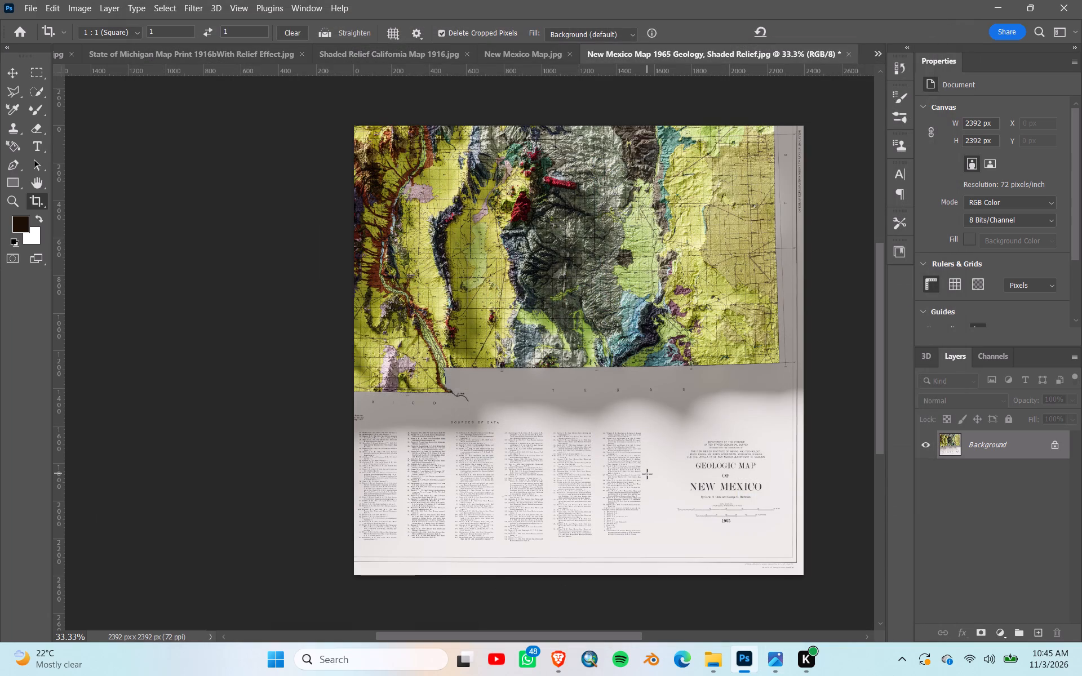
Undo the square crop of the geology map's title corner.
{"action": "key", "text": "ctrl+z"}
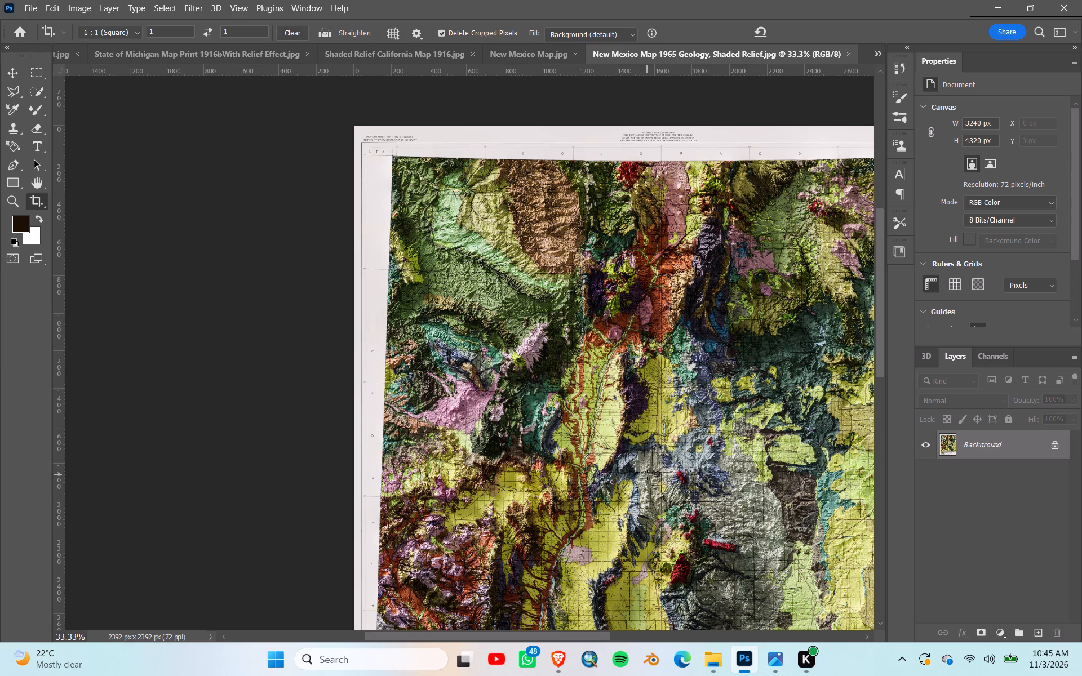
Crop the geology map to a 3240 px square spanning the sheet's full width, centred on its height.
{"action": "scroll", "coordinate": [691, 364], "scroll_direction": "down", "scroll_amount": 20}
{"action": "scroll", "coordinate": [691, 364], "scroll_direction": "down", "scroll_amount": 9}
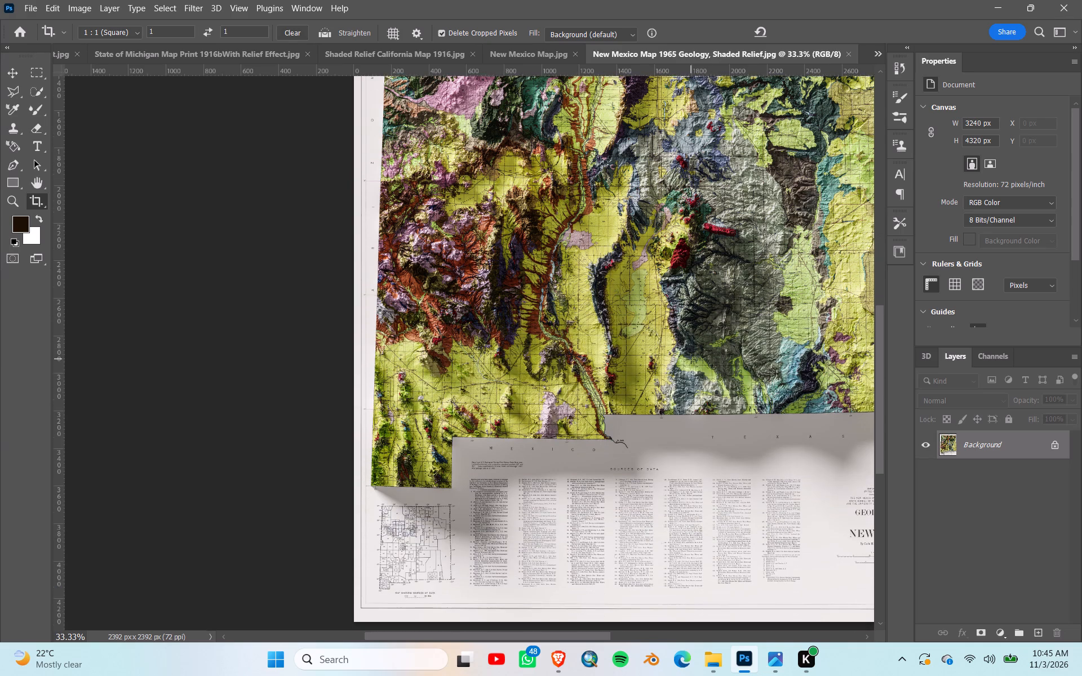
{"action": "scroll", "coordinate": [691, 359], "scroll_direction": "up", "scroll_amount": 5}
{"action": "left_click", "coordinate": [691, 359]}
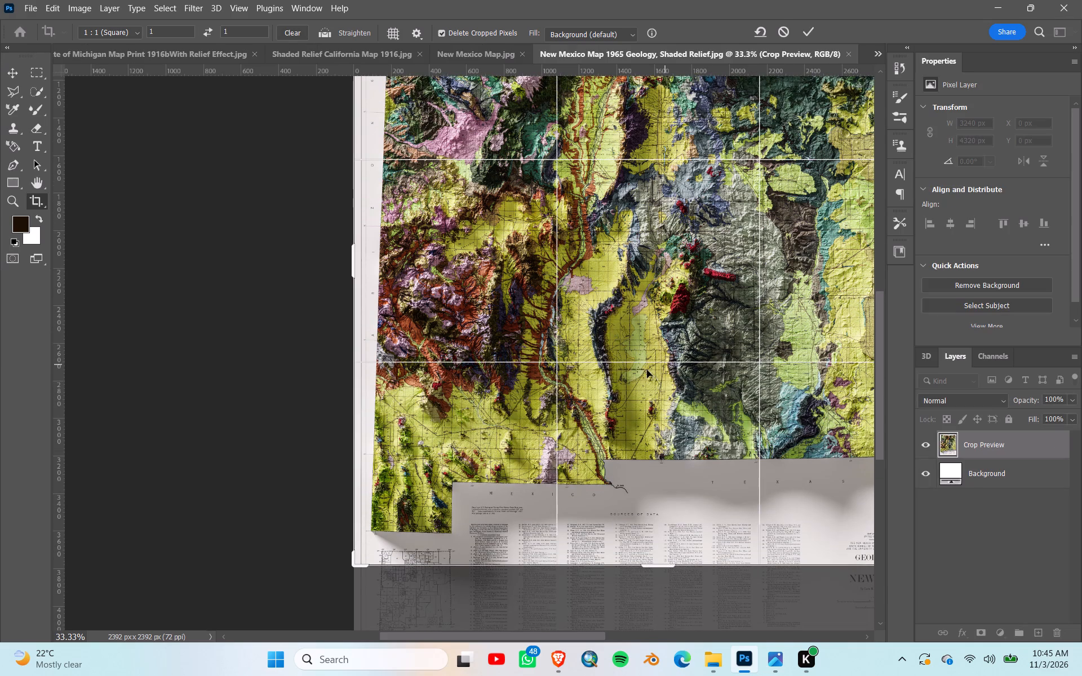
{"action": "scroll", "coordinate": [653, 398], "scroll_direction": "up", "scroll_amount": 14}
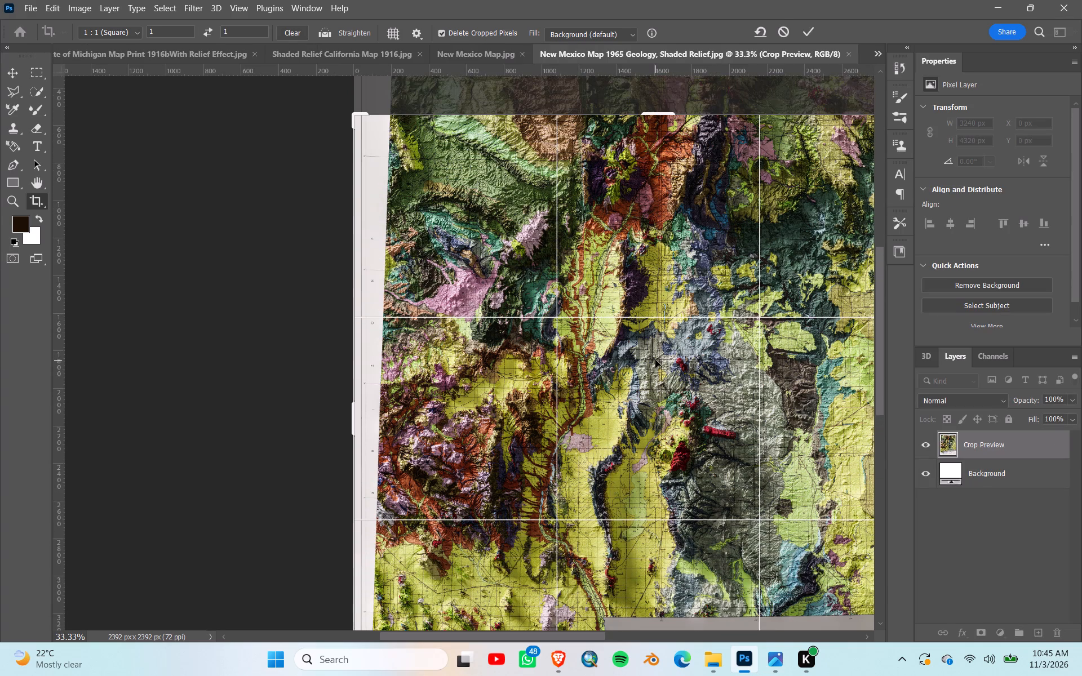
{"action": "scroll", "coordinate": [656, 360], "scroll_direction": "down", "scroll_amount": 9}
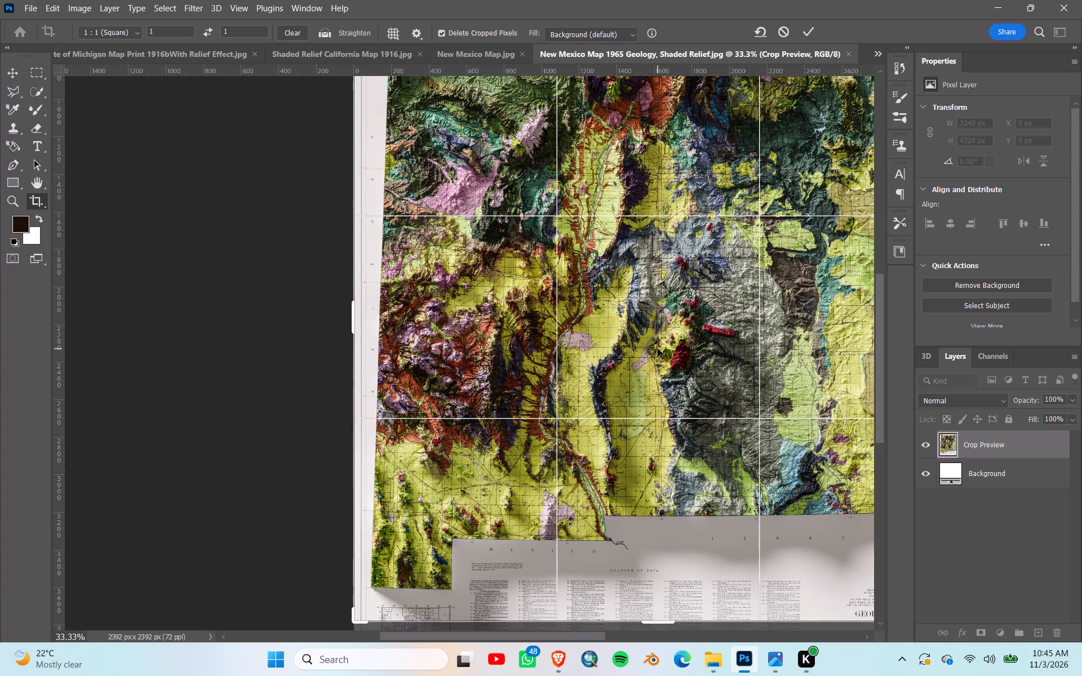
{"action": "scroll", "coordinate": [659, 345], "scroll_direction": "down", "scroll_amount": 6}
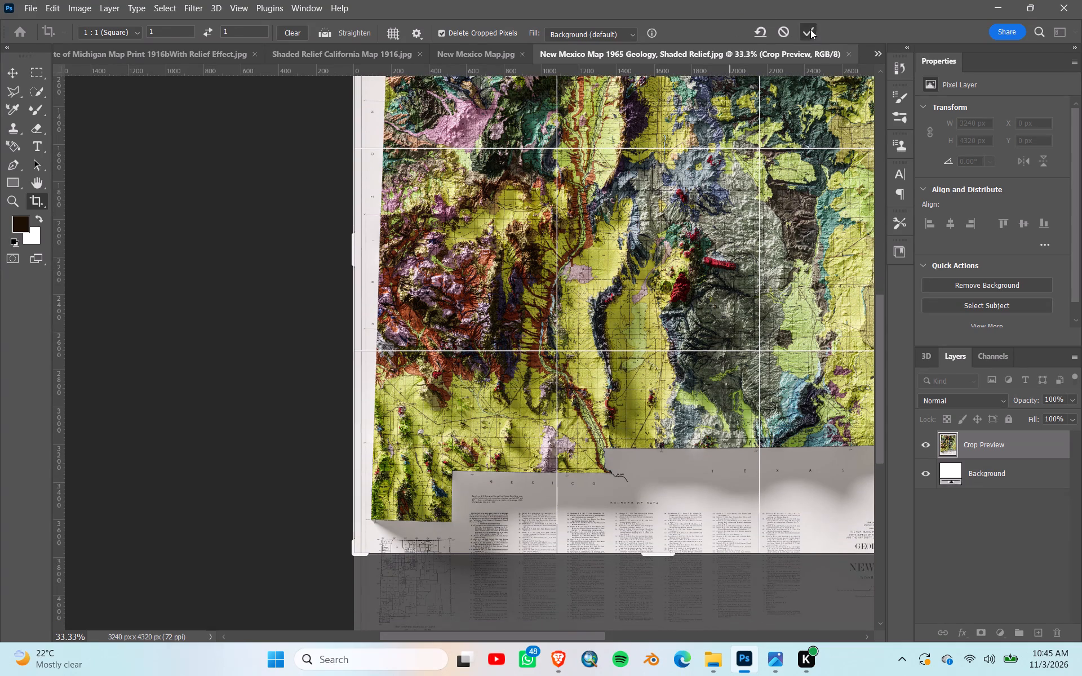
{"action": "left_click", "coordinate": [810, 29]}
Examine the full-width square crop from its top edge to its lower edge and across both sides.
{"action": "scroll", "coordinate": [703, 286], "scroll_direction": "up", "scroll_amount": 4}
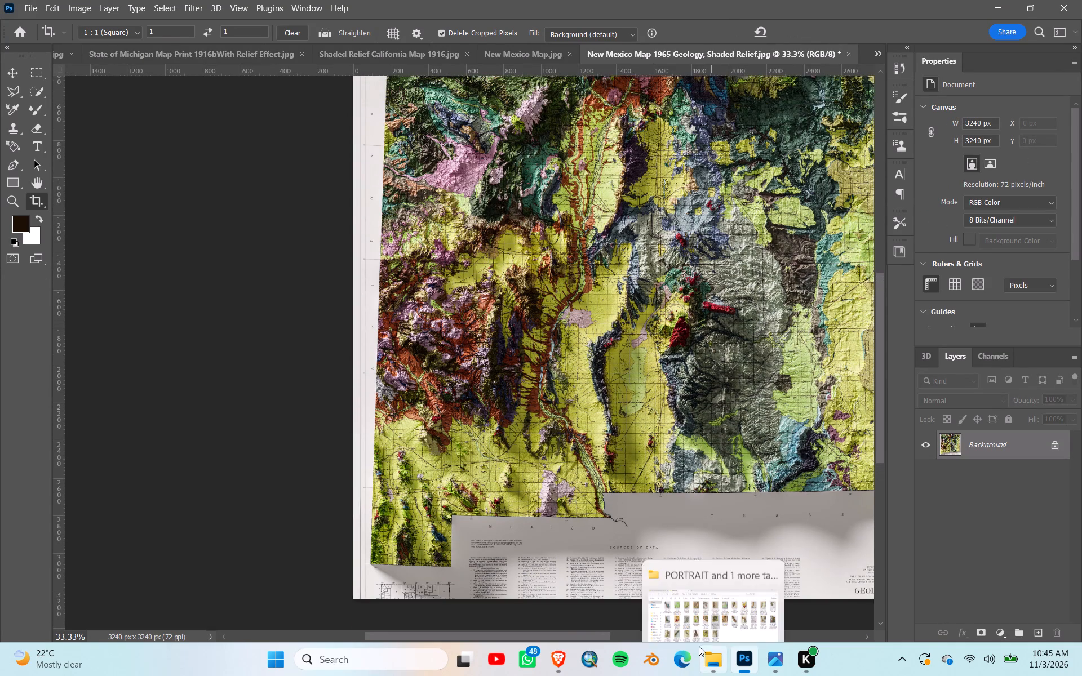
{"action": "scroll", "coordinate": [626, 633], "scroll_direction": "up", "scroll_amount": 3}
{"action": "scroll", "coordinate": [626, 631], "scroll_direction": "down", "scroll_amount": 3}
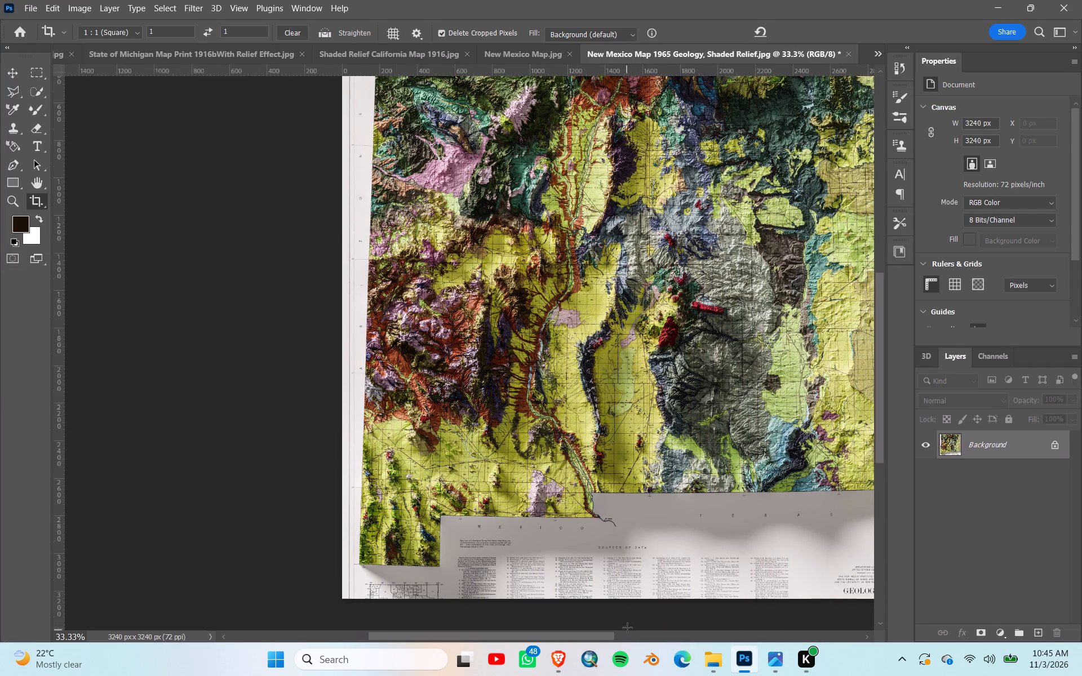
{"action": "scroll", "coordinate": [627, 628], "scroll_direction": "down", "scroll_amount": 10}
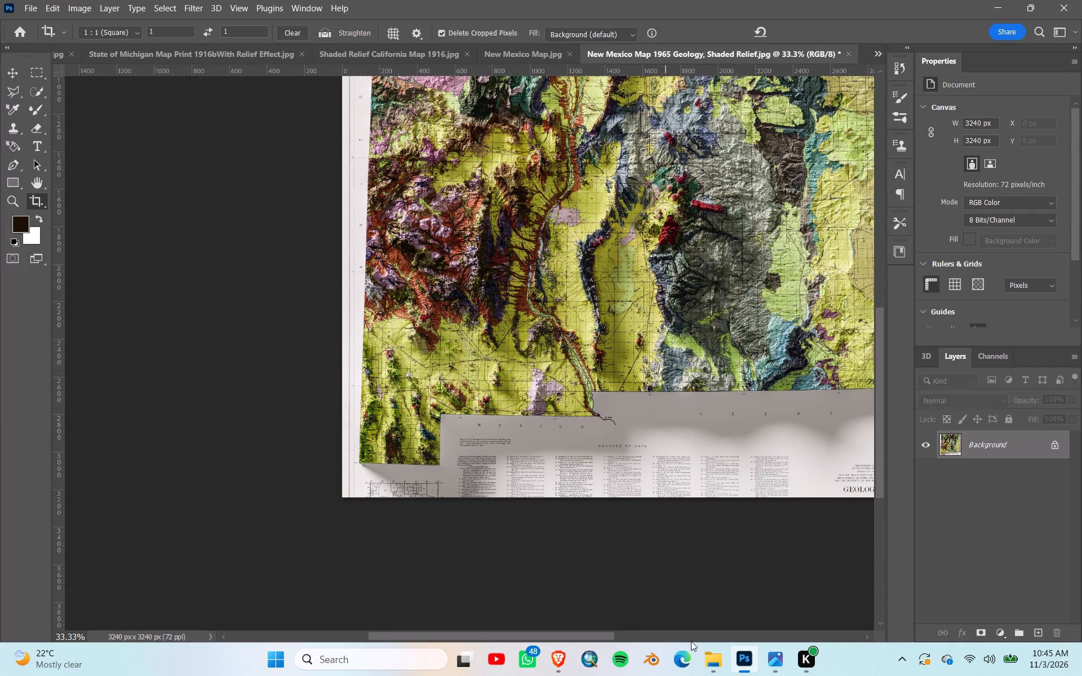
{"action": "scroll", "coordinate": [691, 641], "scroll_direction": "up", "scroll_amount": 4}
{"action": "scroll", "coordinate": [691, 626], "scroll_direction": "down", "scroll_amount": 4}
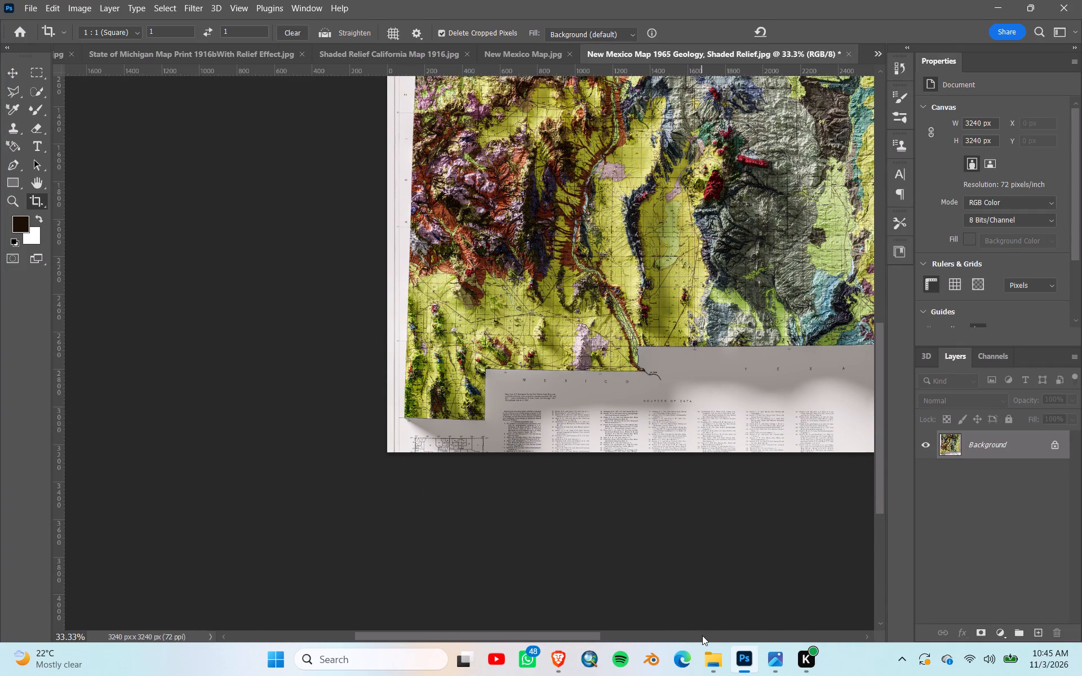
{"action": "scroll", "coordinate": [702, 635], "scroll_direction": "down", "scroll_amount": 15}
{"action": "scroll", "coordinate": [709, 597], "scroll_direction": "up", "scroll_amount": 2}
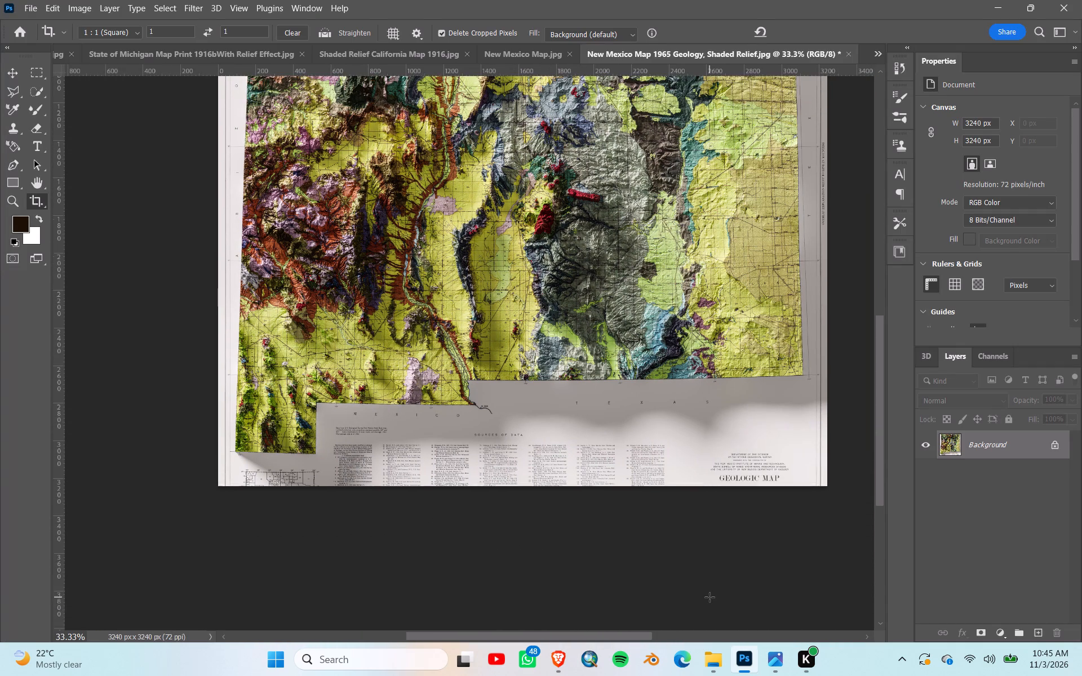
{"action": "scroll", "coordinate": [709, 597], "scroll_direction": "up", "scroll_amount": 19}
{"action": "scroll", "coordinate": [709, 595], "scroll_direction": "up", "scroll_amount": 4}
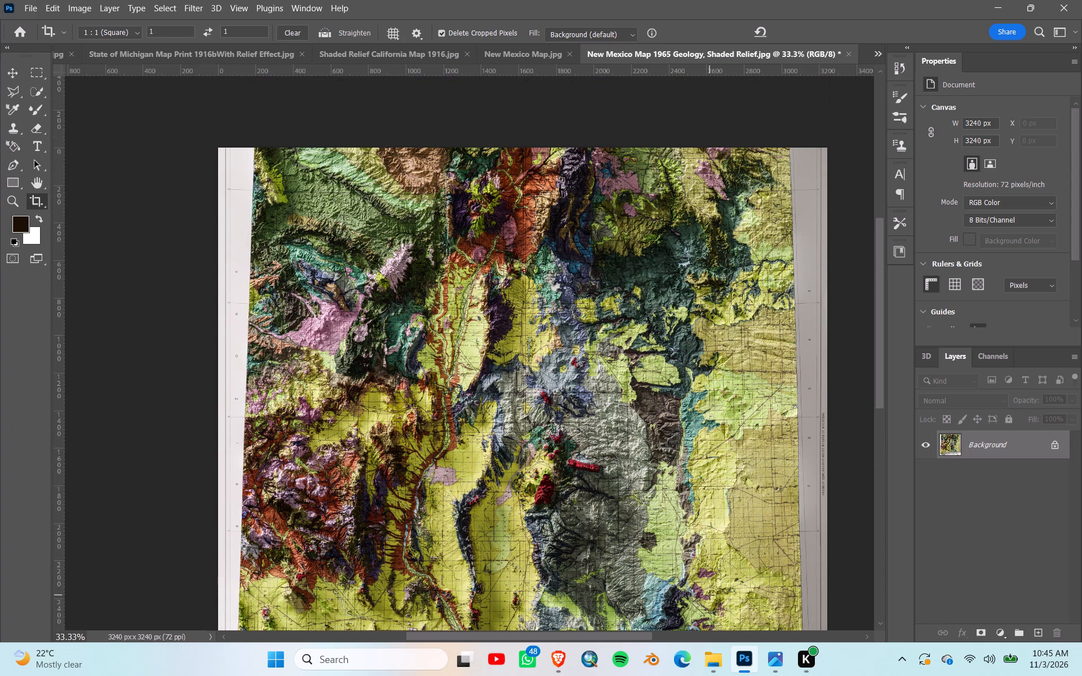
{"action": "scroll", "coordinate": [709, 595], "scroll_direction": "up", "scroll_amount": 3}
{"action": "scroll", "coordinate": [709, 595], "scroll_direction": "down", "scroll_amount": 10}
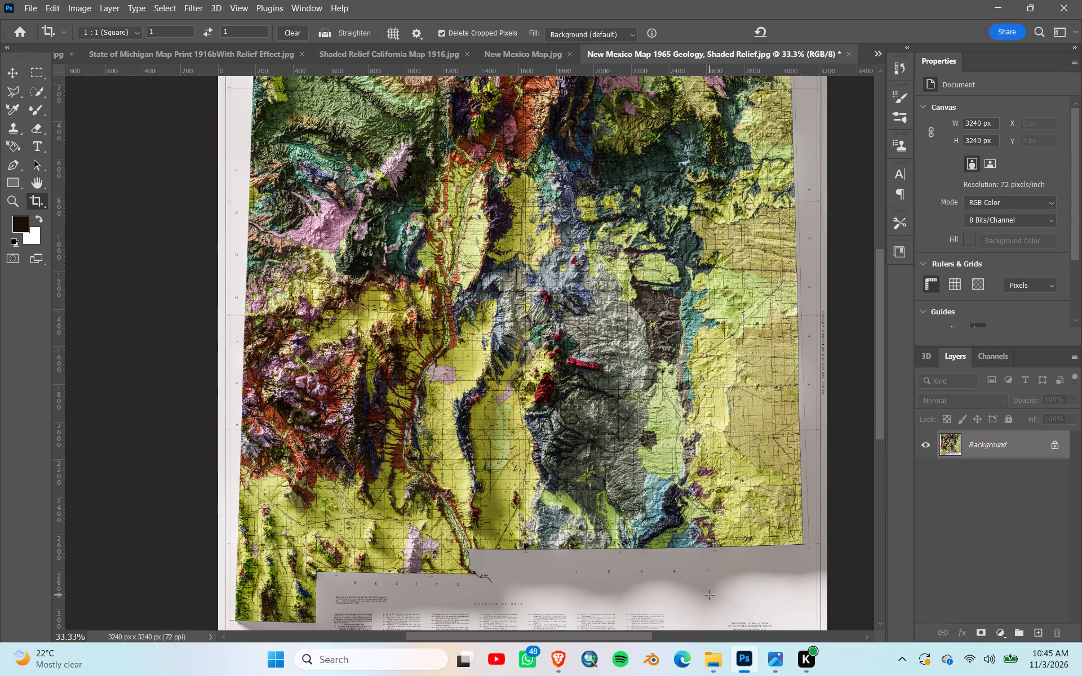
{"action": "scroll", "coordinate": [709, 594], "scroll_direction": "down", "scroll_amount": 2}
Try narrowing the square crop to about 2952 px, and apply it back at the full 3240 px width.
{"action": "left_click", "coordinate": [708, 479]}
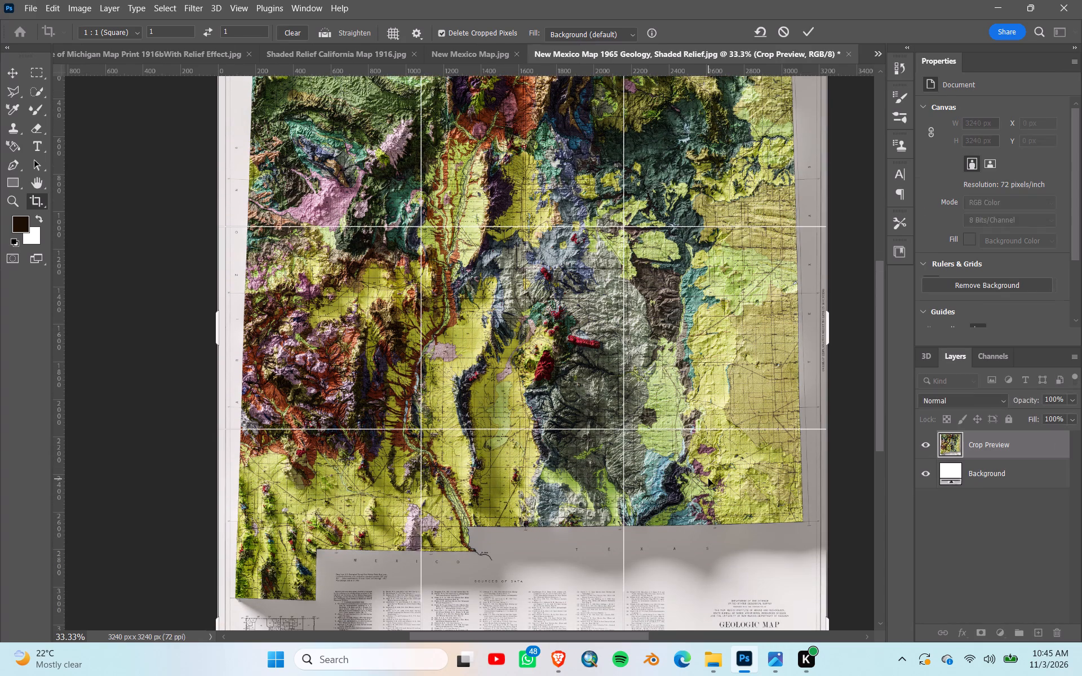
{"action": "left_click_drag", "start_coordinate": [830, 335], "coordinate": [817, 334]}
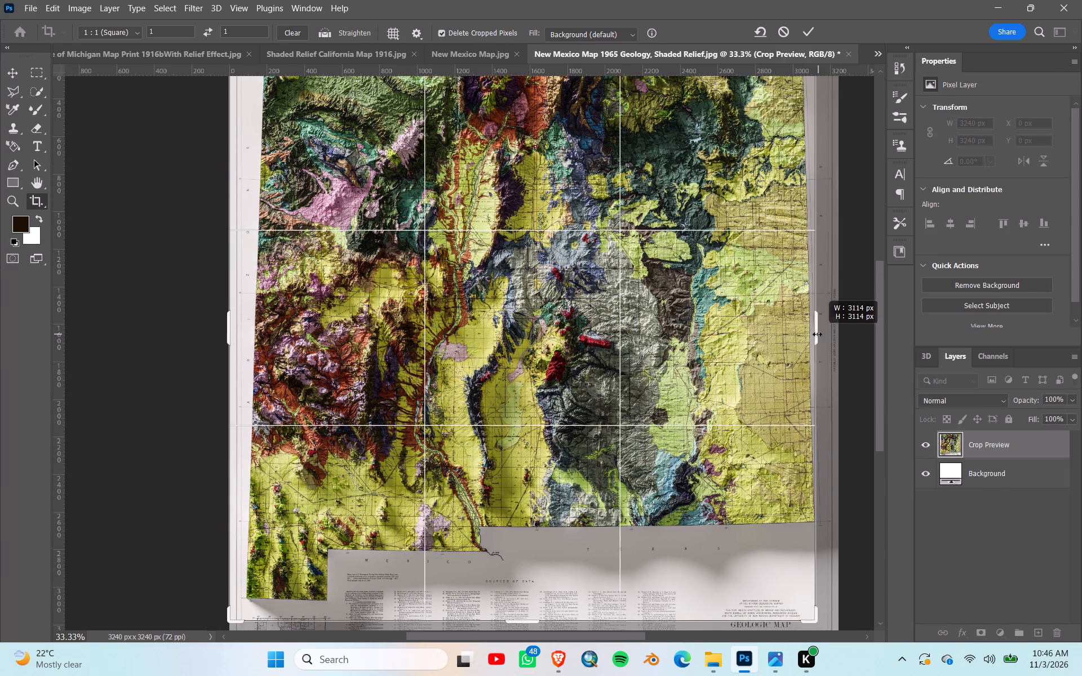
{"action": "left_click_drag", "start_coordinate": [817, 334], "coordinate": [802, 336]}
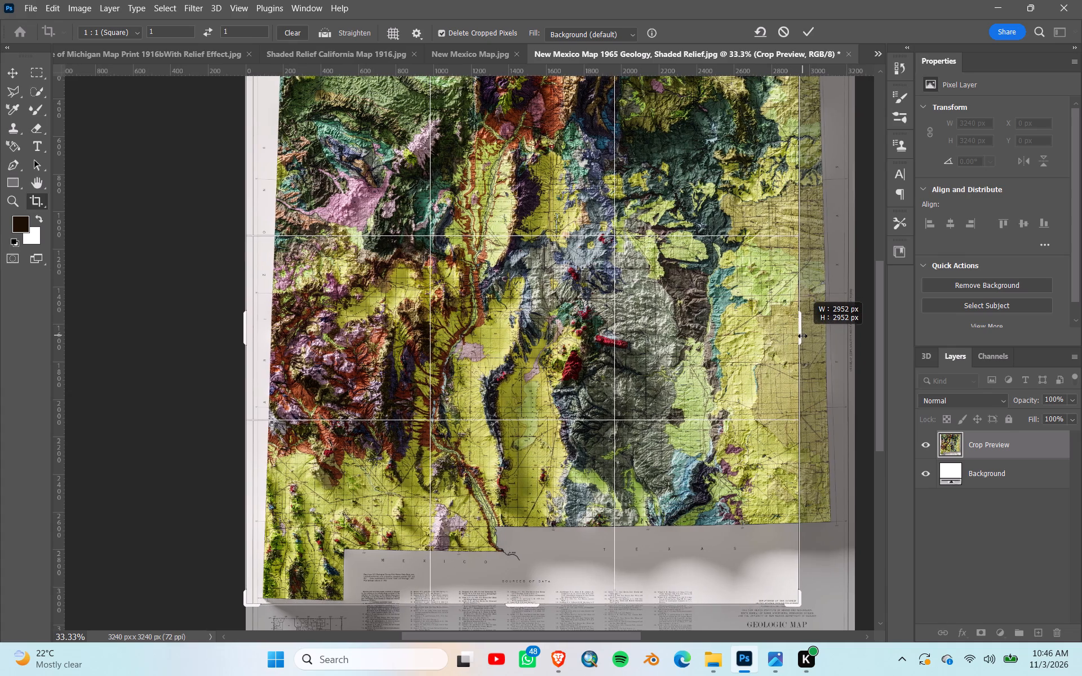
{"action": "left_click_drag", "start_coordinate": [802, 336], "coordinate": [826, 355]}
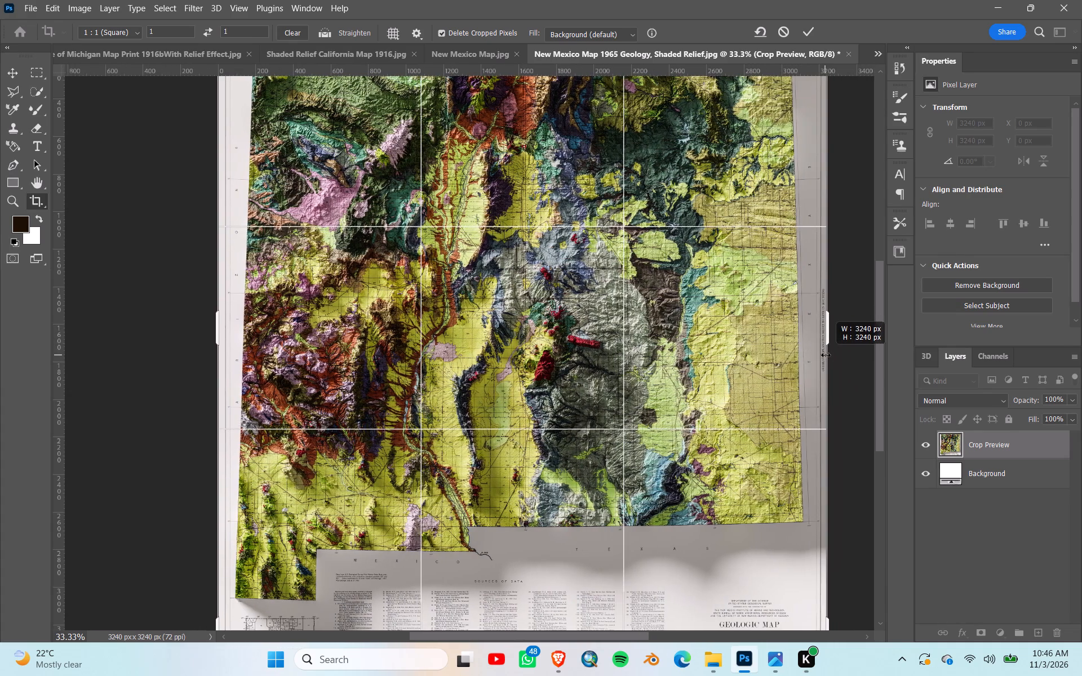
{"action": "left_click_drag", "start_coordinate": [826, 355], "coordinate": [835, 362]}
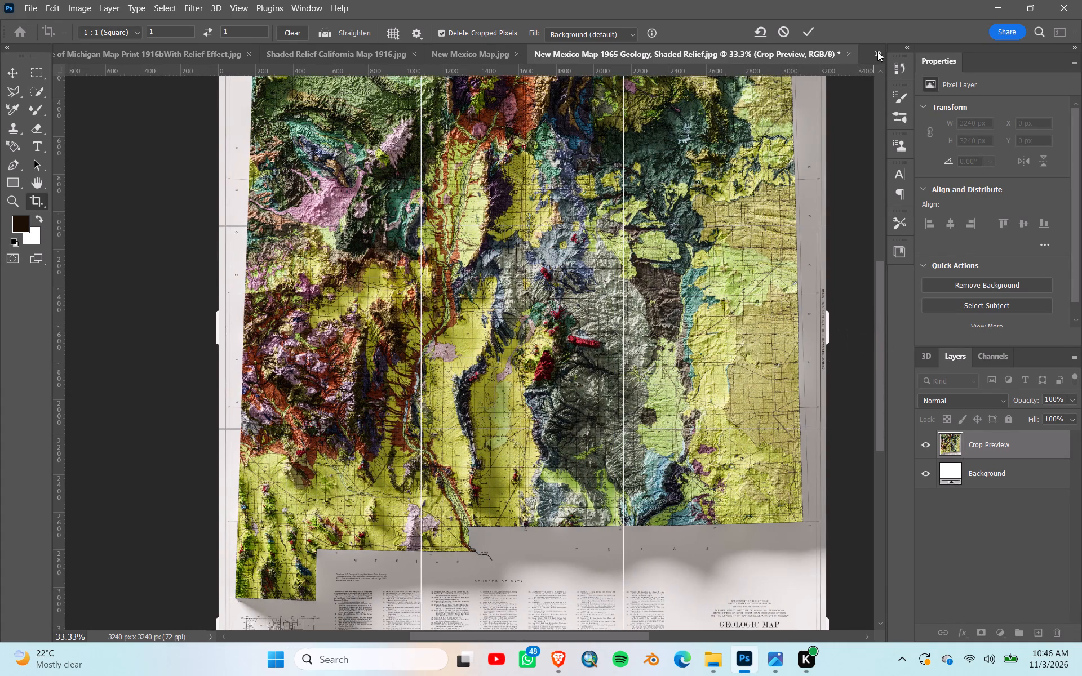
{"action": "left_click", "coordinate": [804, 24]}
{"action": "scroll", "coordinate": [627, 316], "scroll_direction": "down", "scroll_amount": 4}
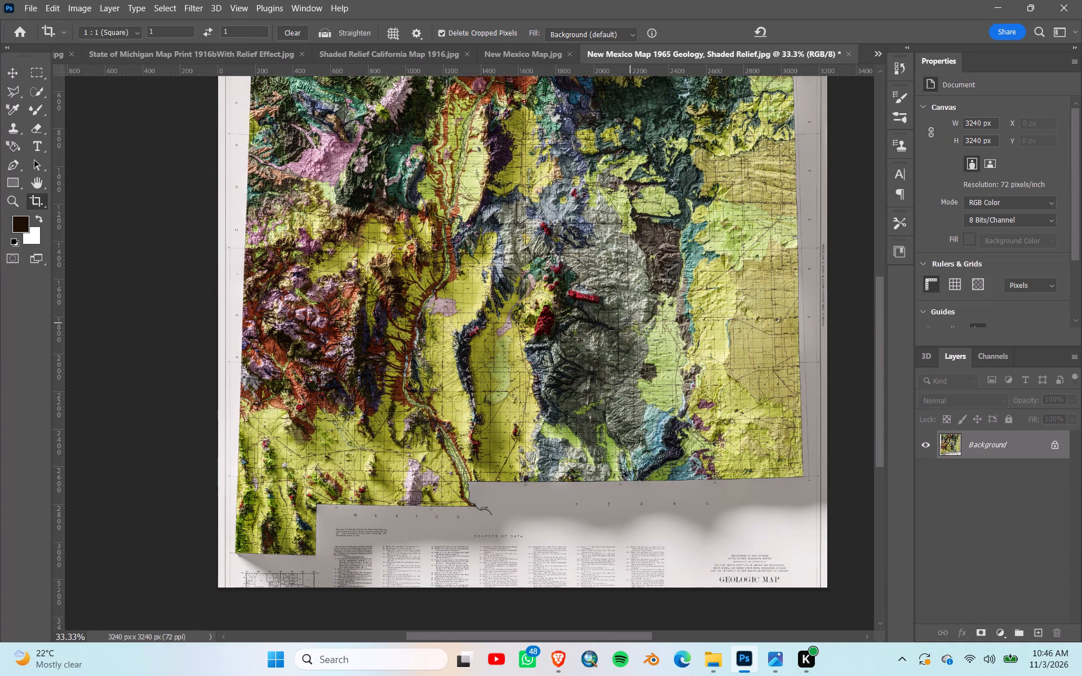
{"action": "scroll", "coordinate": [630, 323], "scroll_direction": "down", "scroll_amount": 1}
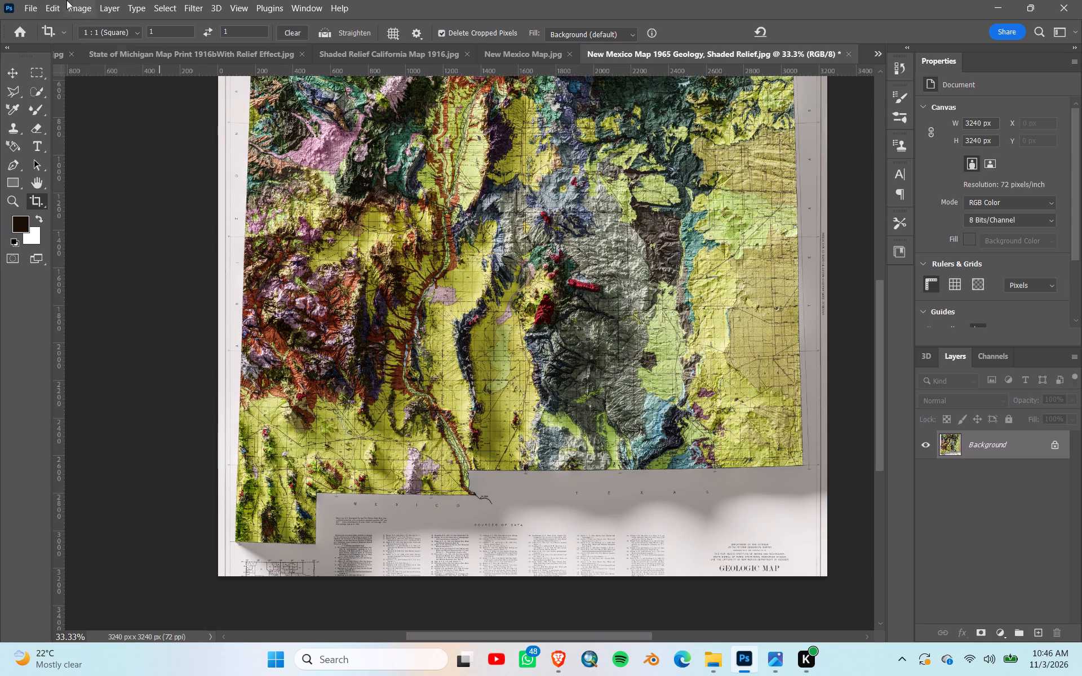
Export the square geology map crop as a quality 7 JPG named "New Mexico Map 1965 Geology, Shaded Relief 2" in its own folder.
{"action": "left_click", "coordinate": [38, 5]}
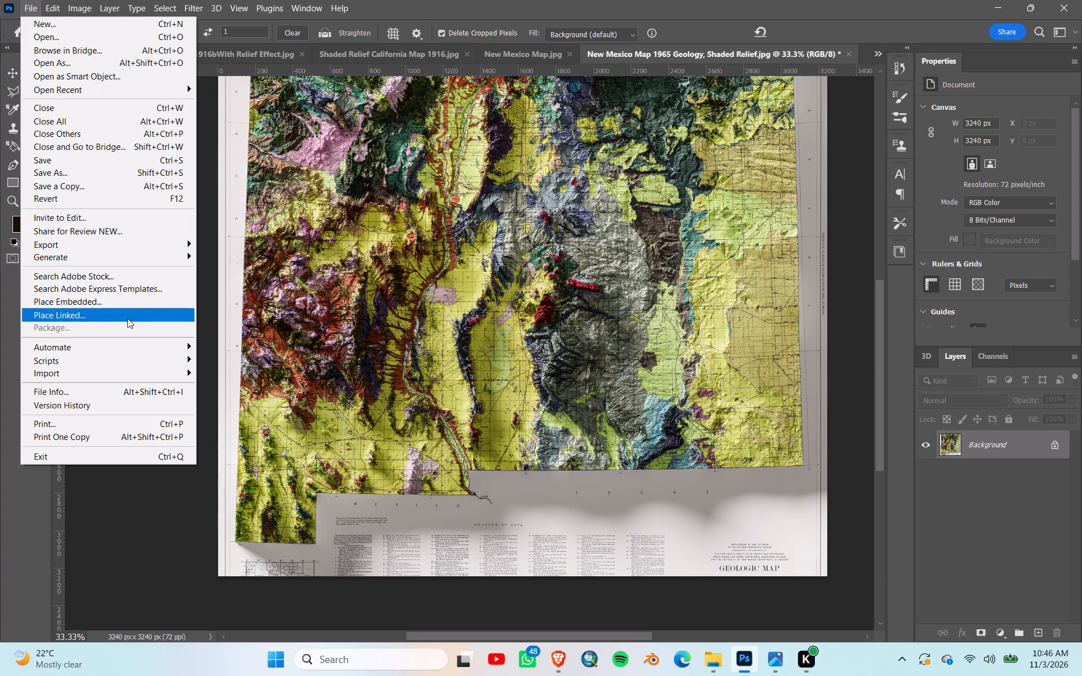
{"action": "left_click", "coordinate": [242, 257]}
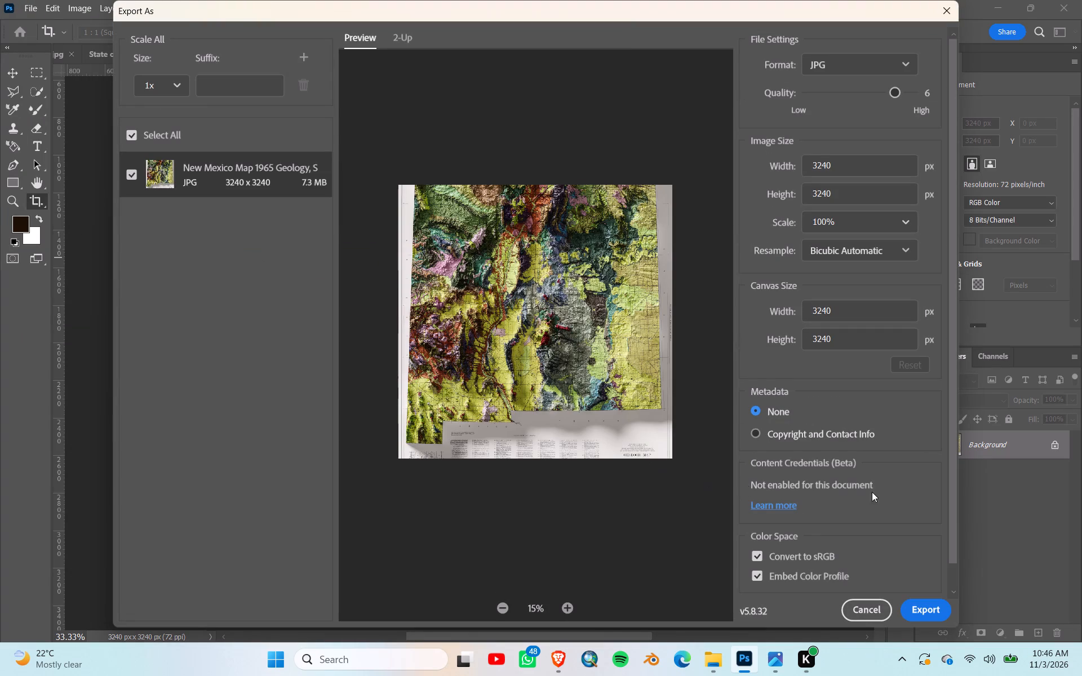
{"action": "left_click_drag", "start_coordinate": [894, 96], "coordinate": [928, 83]}
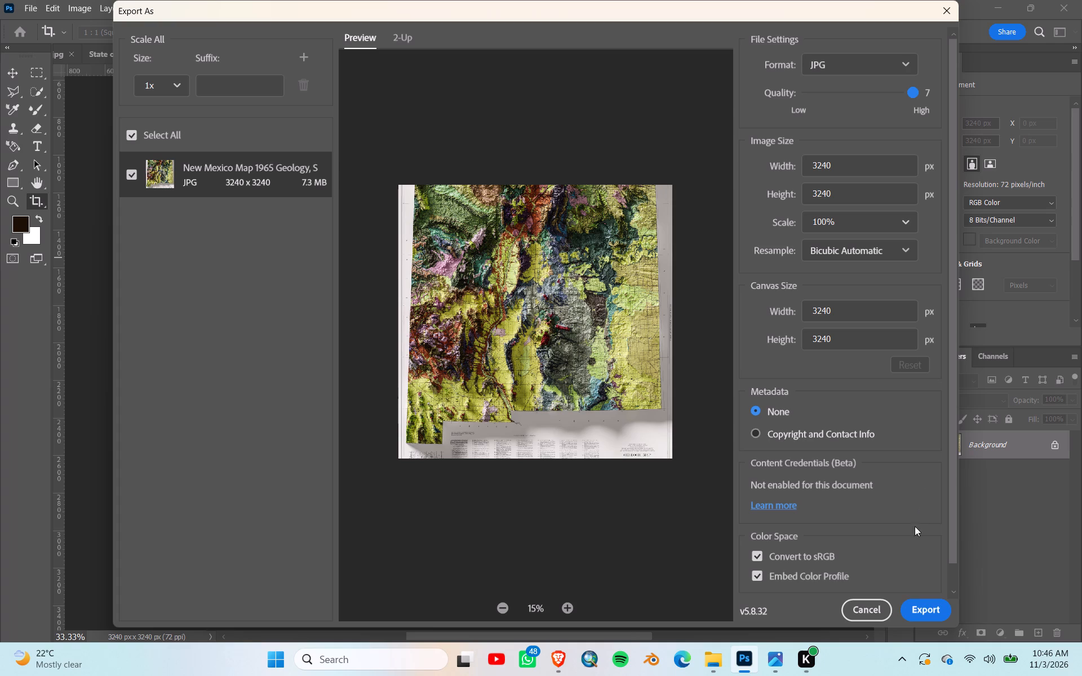
{"action": "left_click", "coordinate": [932, 612]}
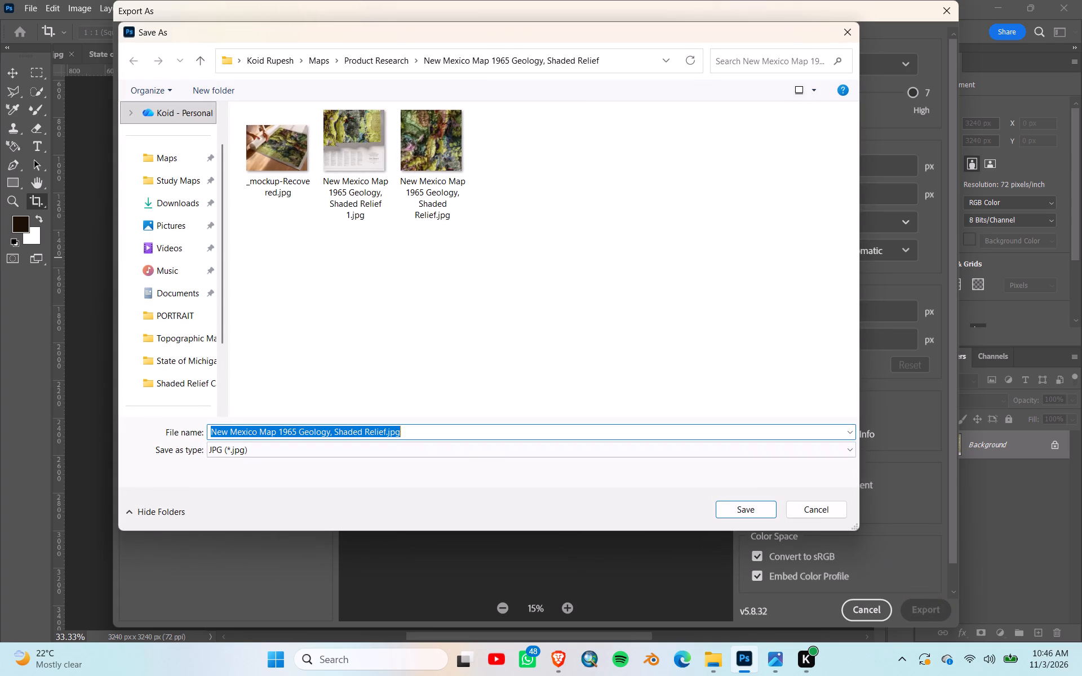
{"action": "left_click", "coordinate": [384, 433]}
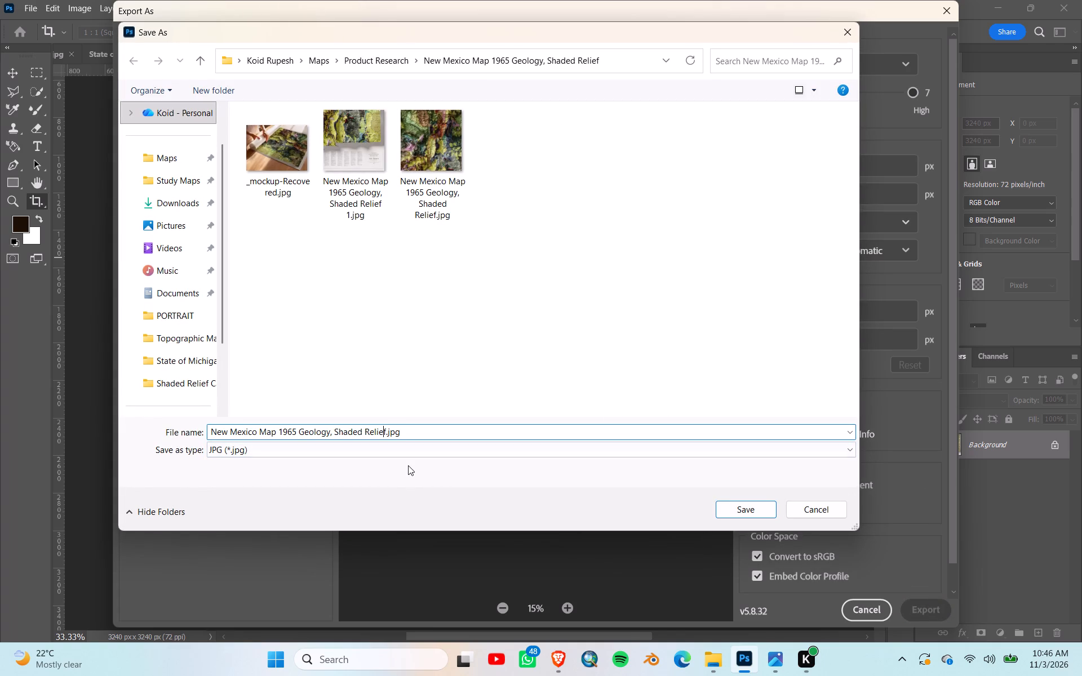
{"action": "key", "text": "Right"}
{"action": "key", "text": "space"}
{"action": "type", "text": "2"}
{"action": "key", "text": "Return"}
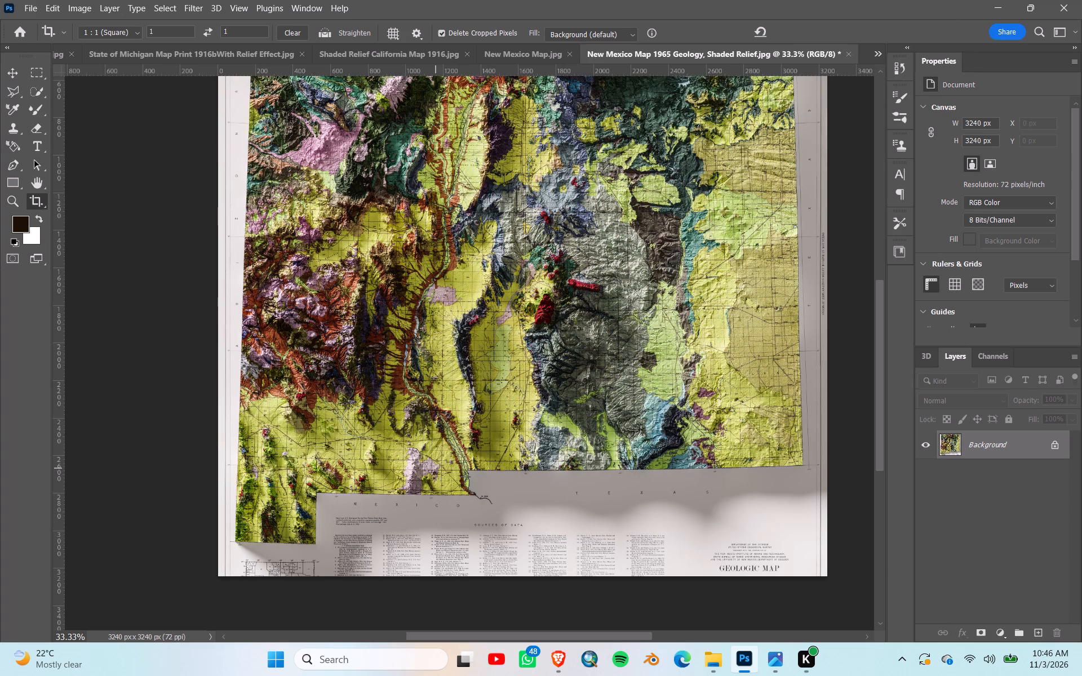
Open Nevada Geological Map 1978 3D Relief.jpg from the PORTRAIT folder in Photoshop.
{"action": "left_click", "coordinate": [710, 658]}
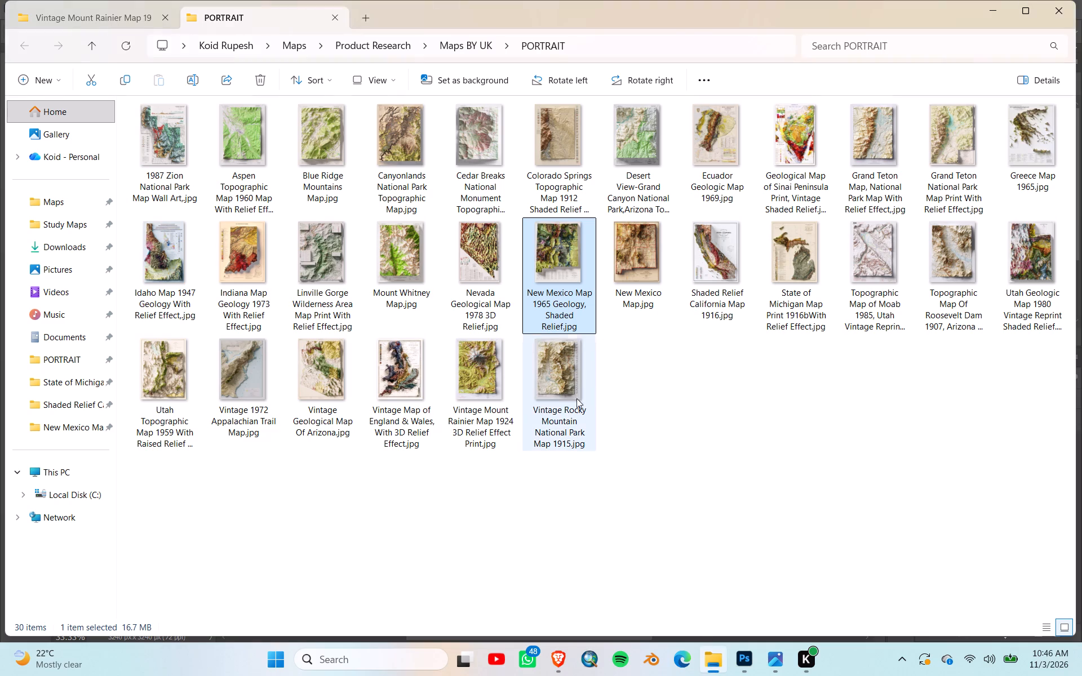
{"action": "left_click", "coordinate": [504, 289]}
{"action": "right_click", "coordinate": [481, 259]}
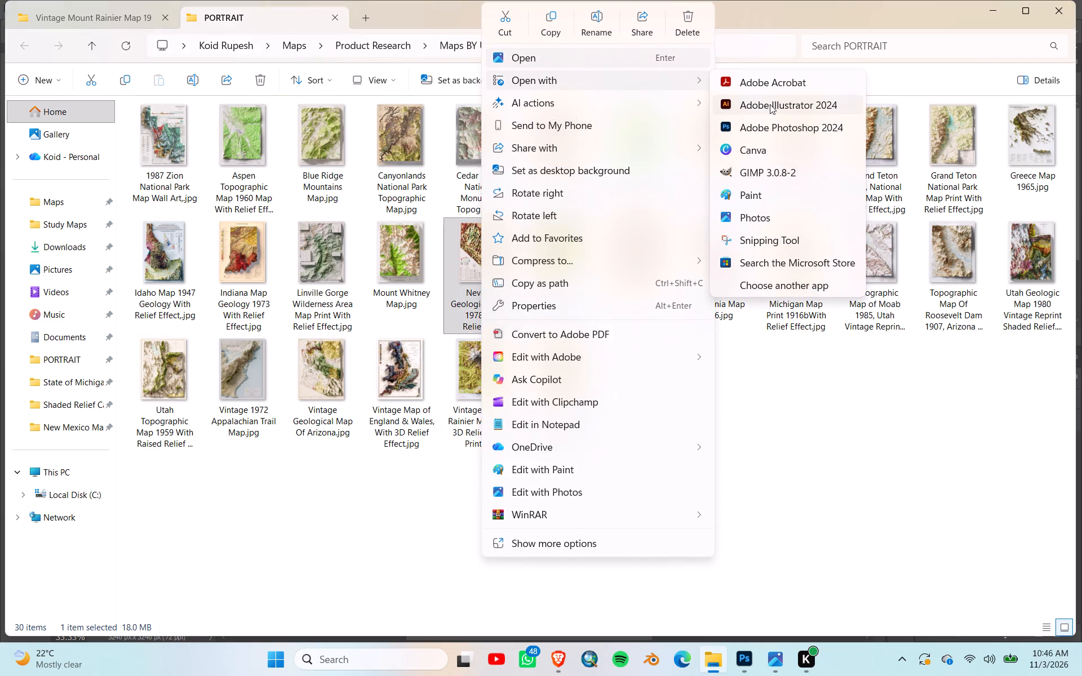
{"action": "left_click", "coordinate": [783, 122]}
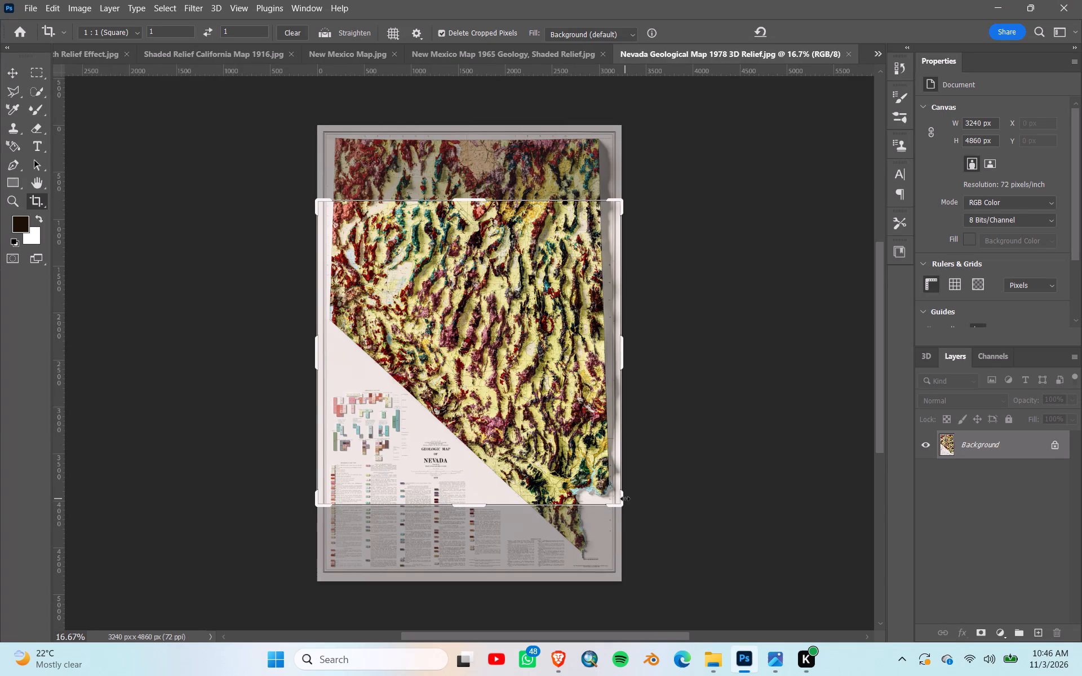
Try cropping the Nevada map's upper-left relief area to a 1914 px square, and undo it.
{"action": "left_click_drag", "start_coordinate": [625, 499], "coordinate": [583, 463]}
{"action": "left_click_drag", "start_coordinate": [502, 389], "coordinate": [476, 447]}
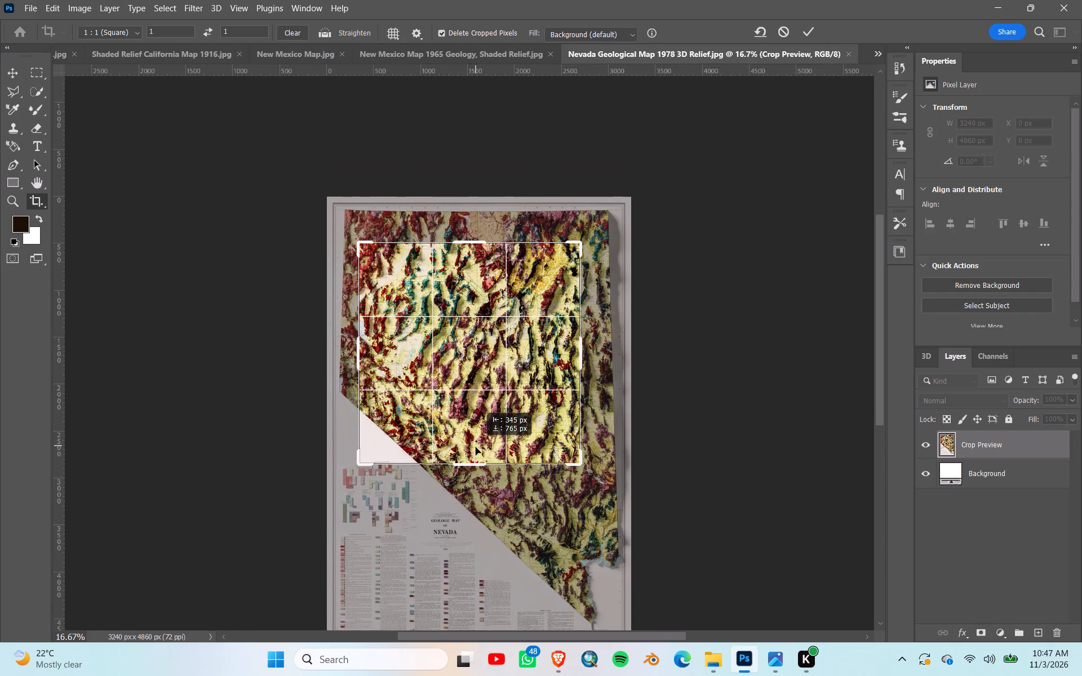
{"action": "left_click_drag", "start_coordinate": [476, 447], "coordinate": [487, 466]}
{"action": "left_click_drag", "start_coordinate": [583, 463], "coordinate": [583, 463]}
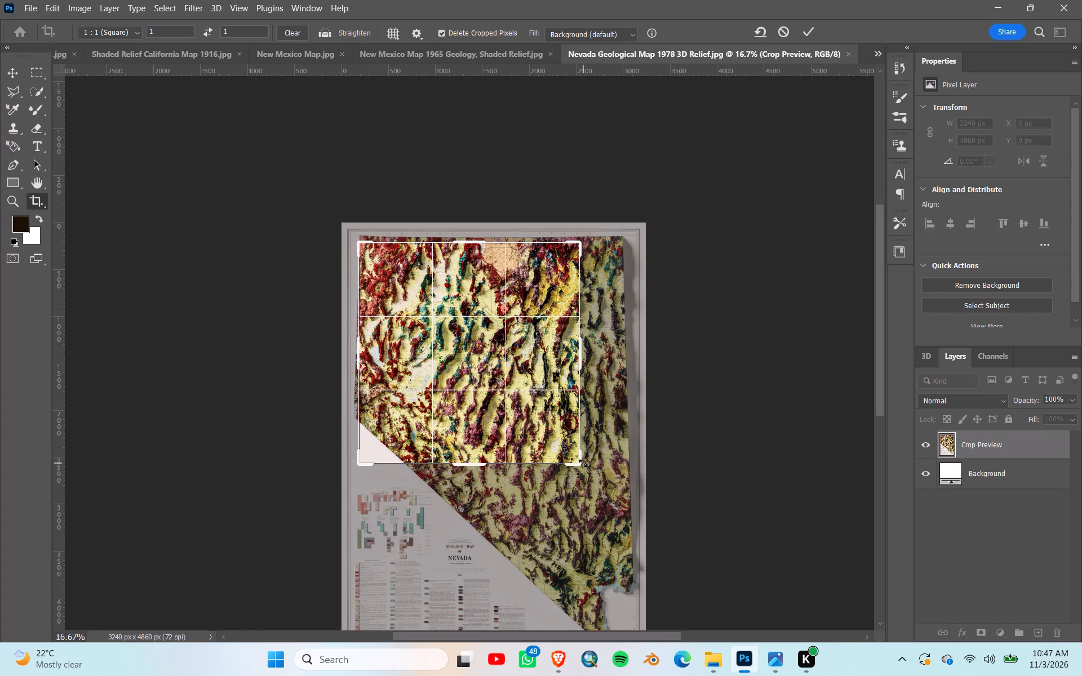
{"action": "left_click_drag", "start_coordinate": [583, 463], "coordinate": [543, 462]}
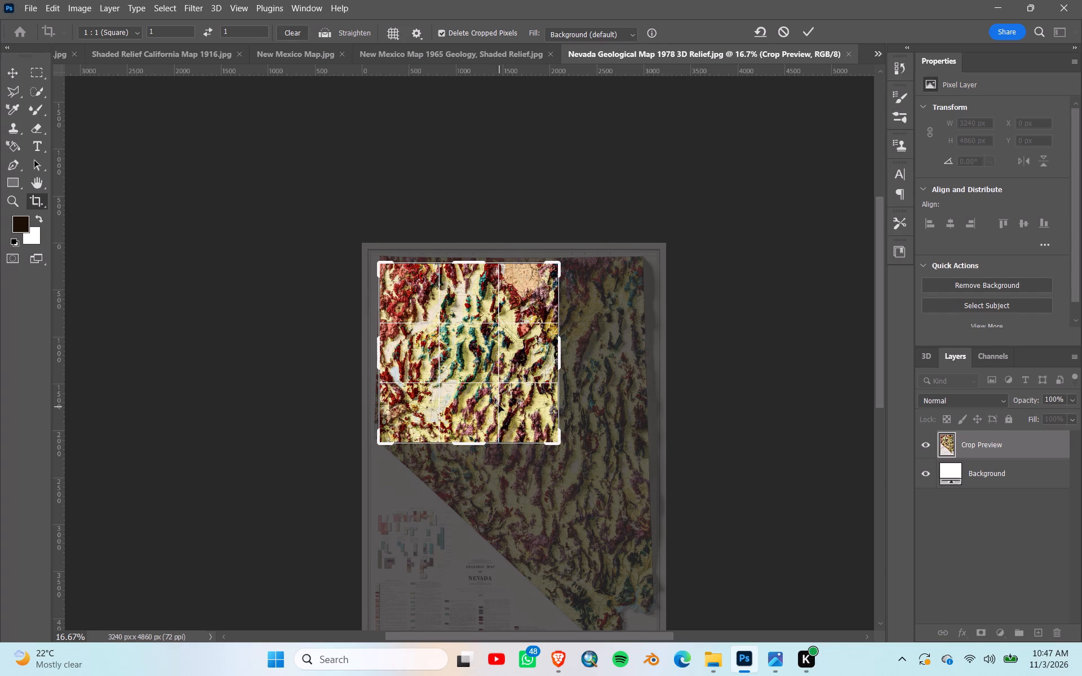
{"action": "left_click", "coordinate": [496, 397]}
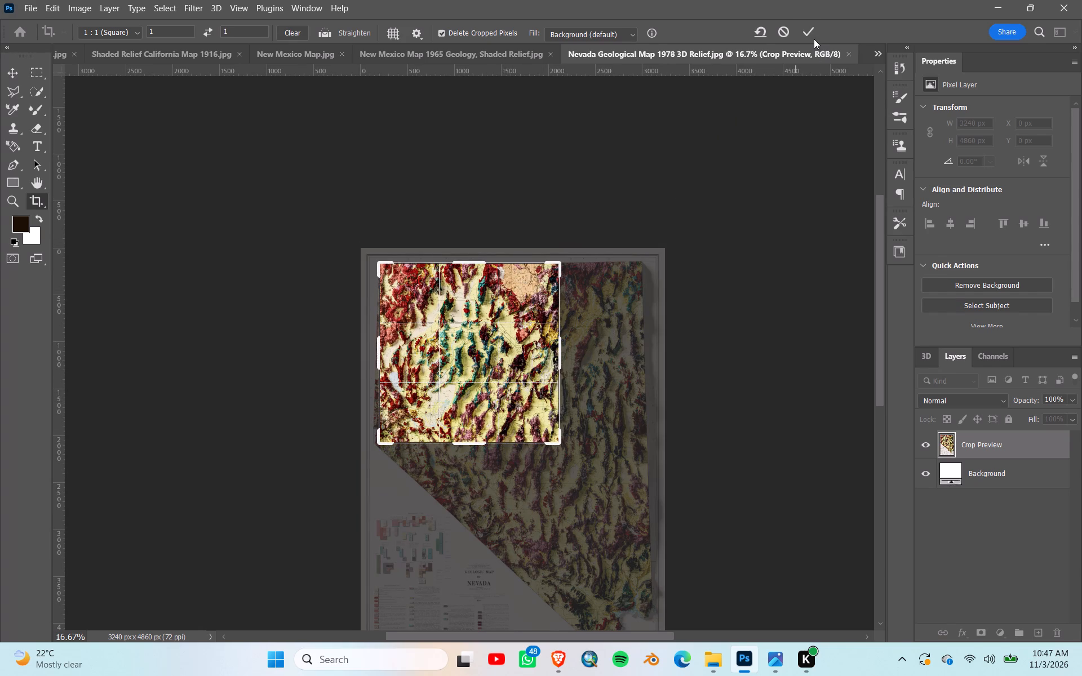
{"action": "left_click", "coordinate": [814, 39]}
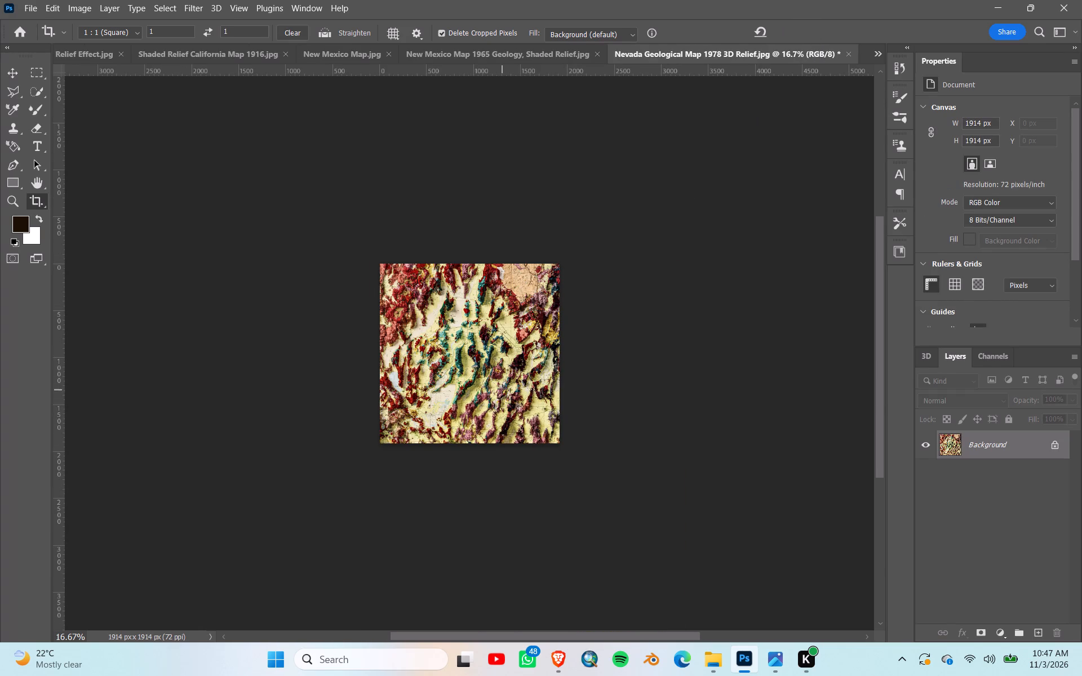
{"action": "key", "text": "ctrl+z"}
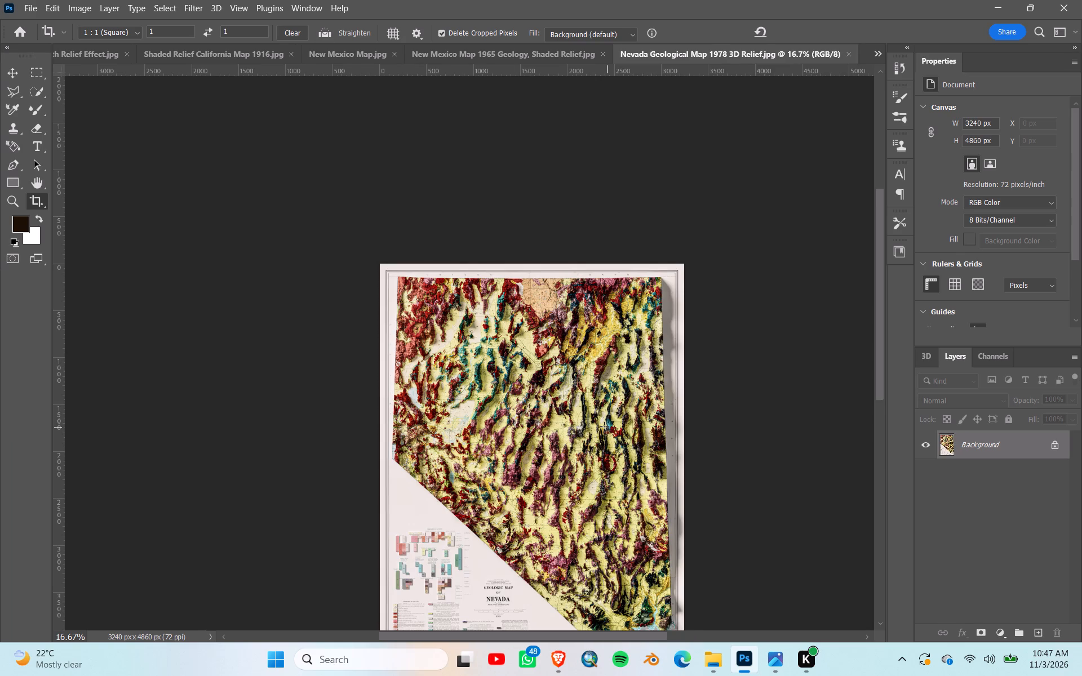
Crop the Nevada map to a 3240 px square spanning the sheet's full width, from below the top edge to just under the NEVADA title.
{"action": "left_click", "coordinate": [604, 426]}
{"action": "scroll", "coordinate": [606, 386], "scroll_direction": "down", "scroll_amount": 5}
{"action": "scroll", "coordinate": [563, 422], "scroll_direction": "down", "scroll_amount": 1}
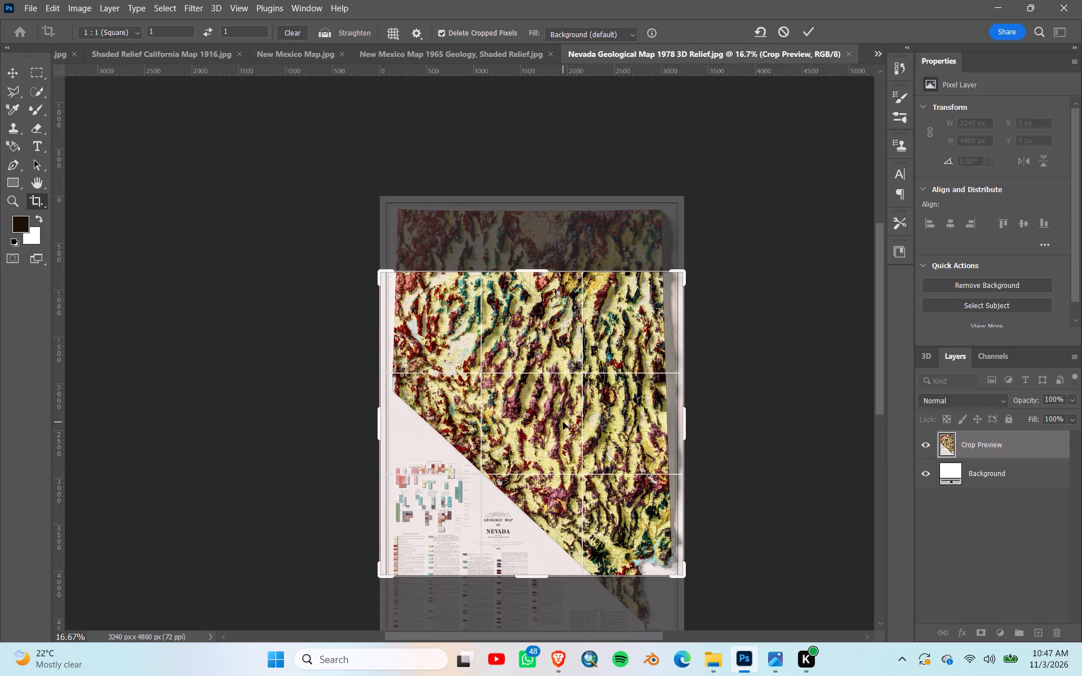
{"action": "scroll", "coordinate": [563, 422], "scroll_direction": "down", "scroll_amount": 1}
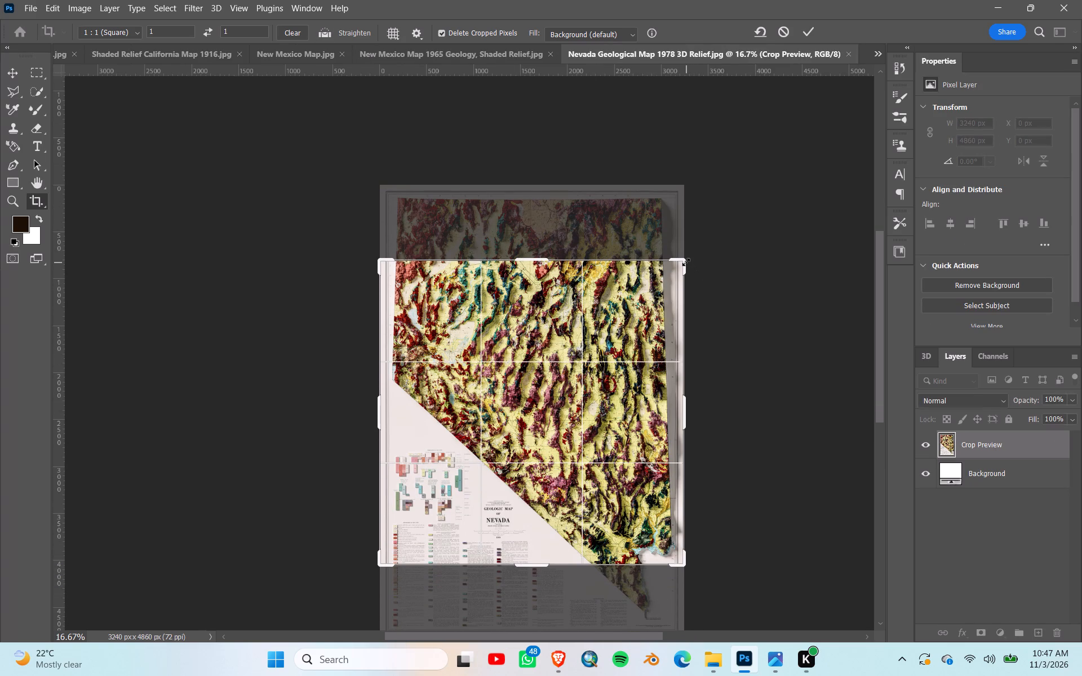
{"action": "left_click_drag", "start_coordinate": [543, 398], "coordinate": [543, 420]}
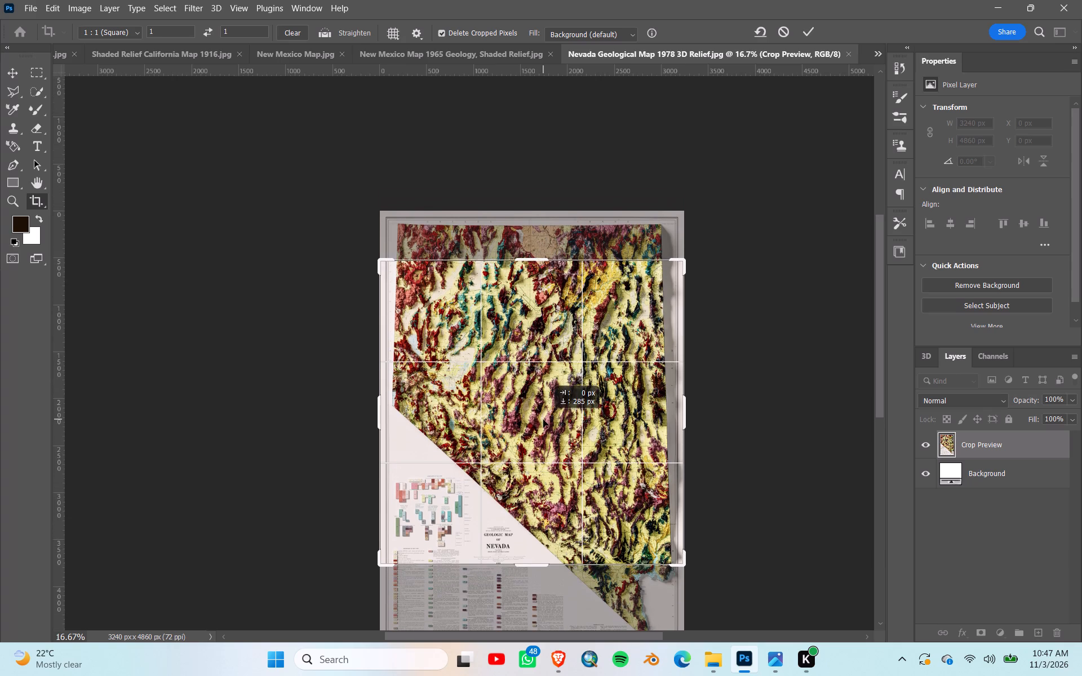
{"action": "left_click_drag", "start_coordinate": [543, 420], "coordinate": [545, 417]}
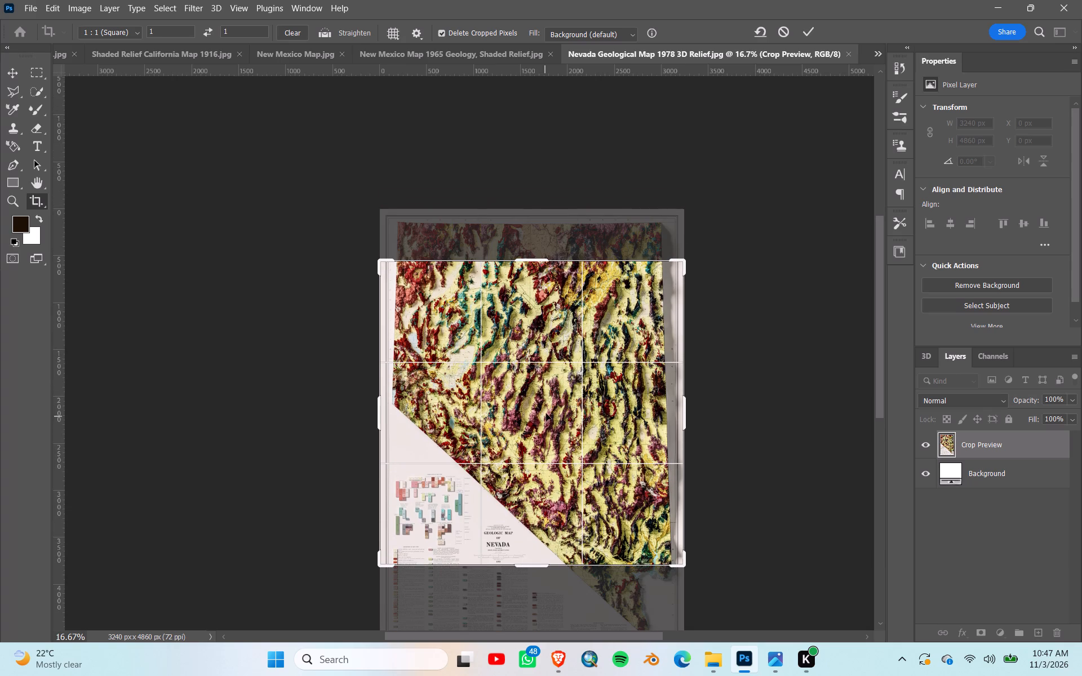
{"action": "left_click", "coordinate": [801, 30]}
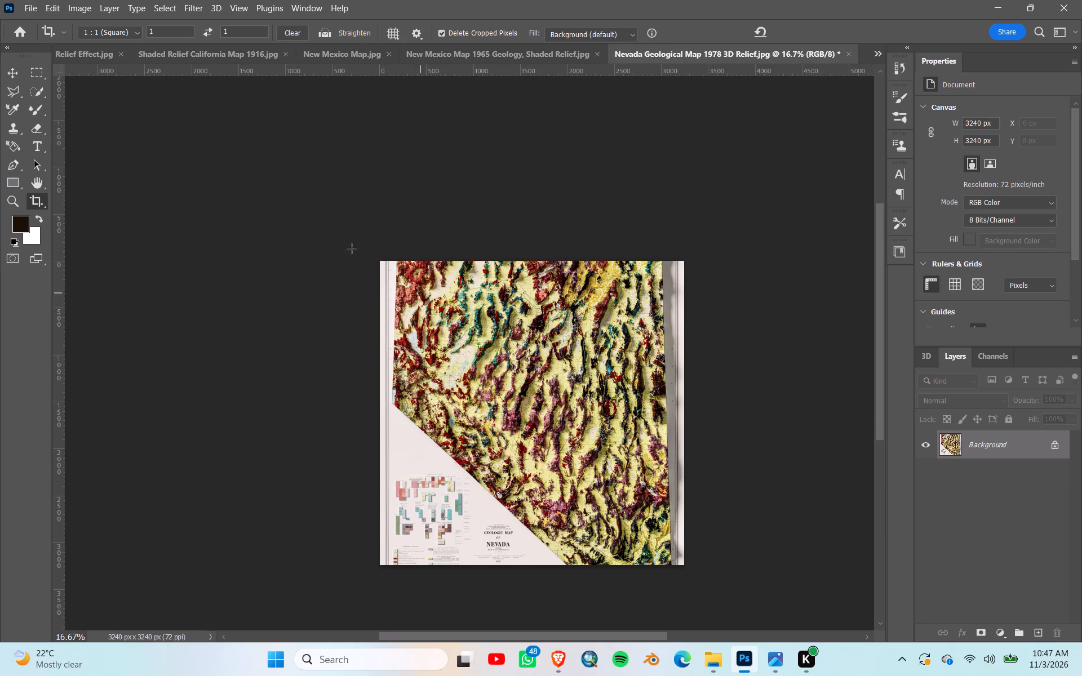
Export the square Nevada crop as a quality 7 JPG into Product Research's Nevada Geological Map 1978 3D Relief folder, keeping its file name.
{"action": "left_click", "coordinate": [25, 5]}
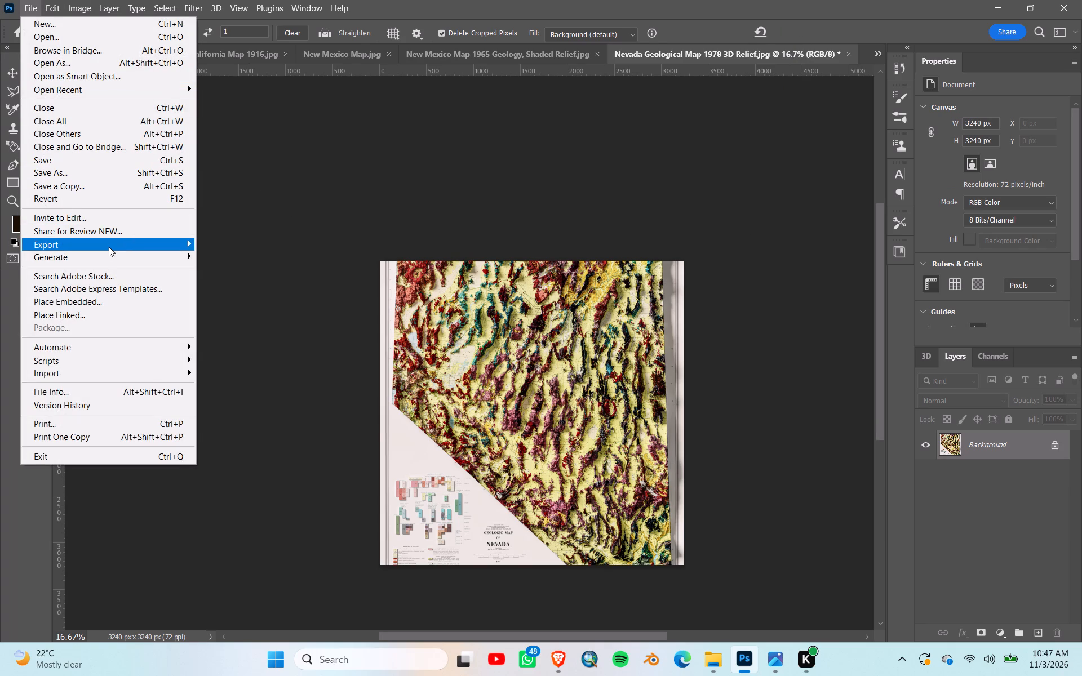
{"action": "left_click", "coordinate": [236, 256]}
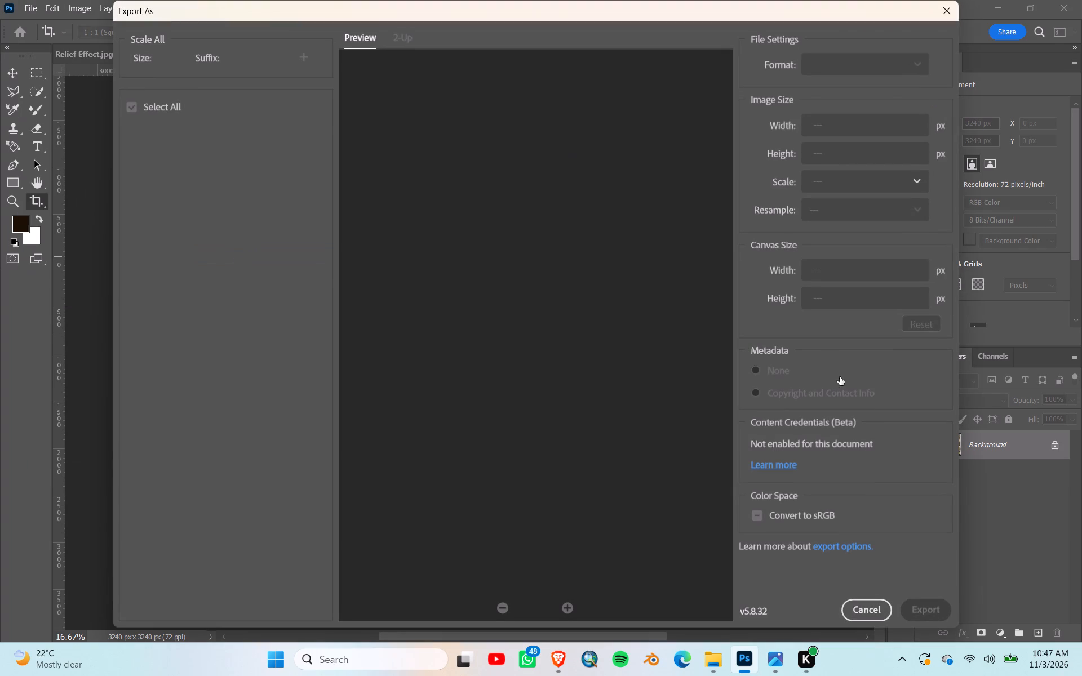
{"action": "left_click_drag", "start_coordinate": [894, 100], "coordinate": [939, 99]}
{"action": "left_click", "coordinate": [933, 615]}
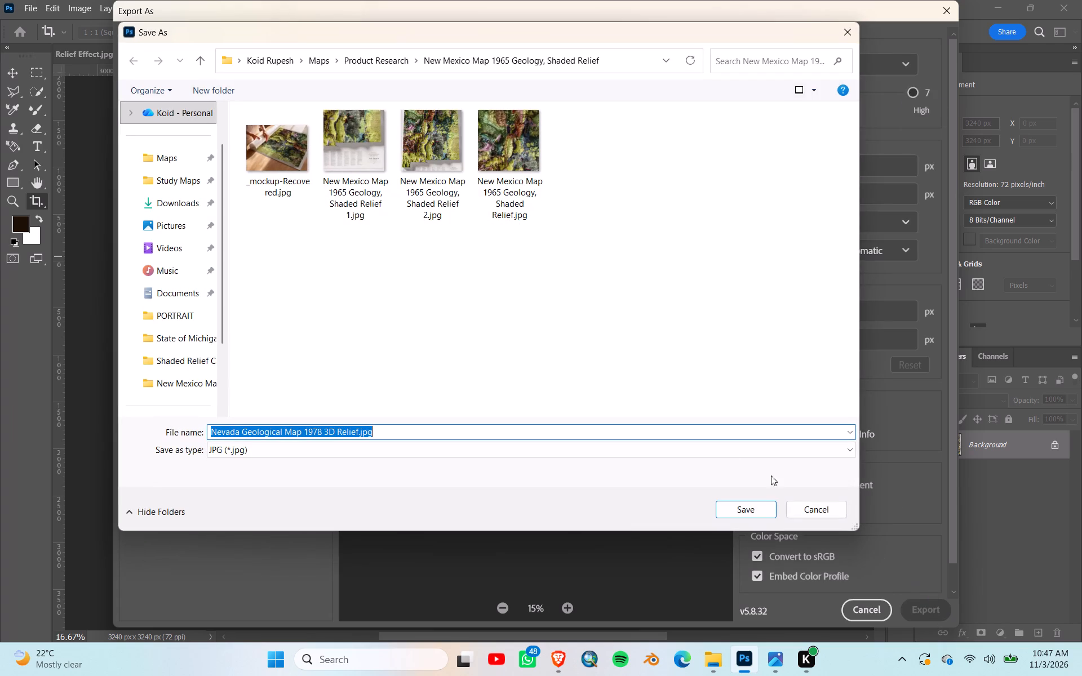
{"action": "left_click", "coordinate": [384, 63]}
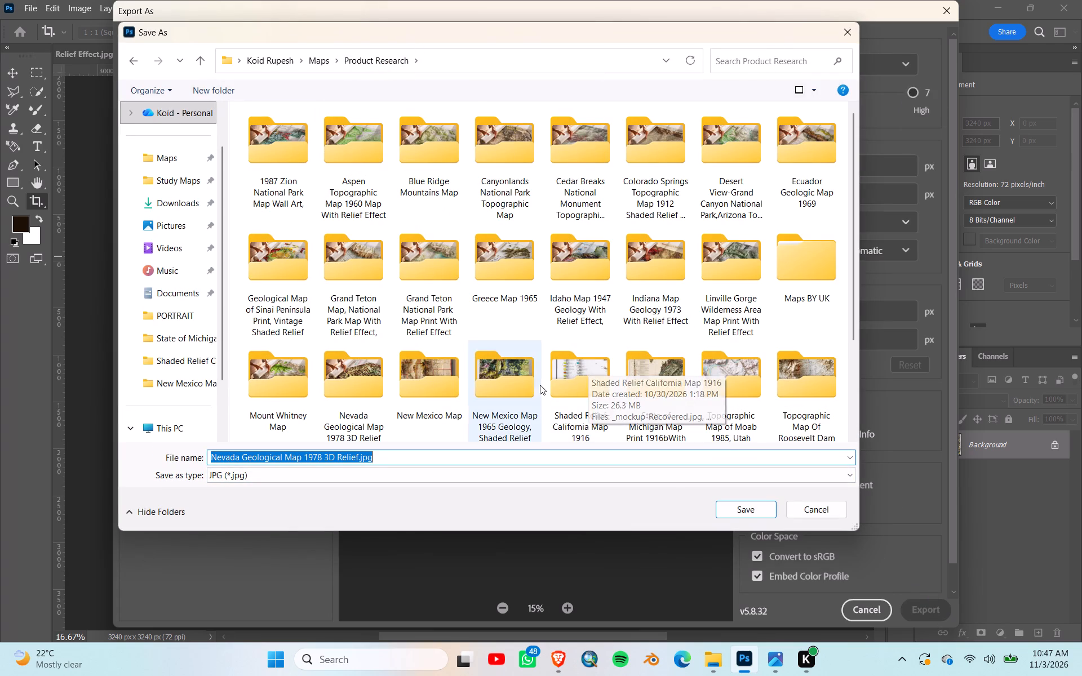
{"action": "left_click", "coordinate": [363, 385]}
{"action": "double_click", "coordinate": [363, 383]}
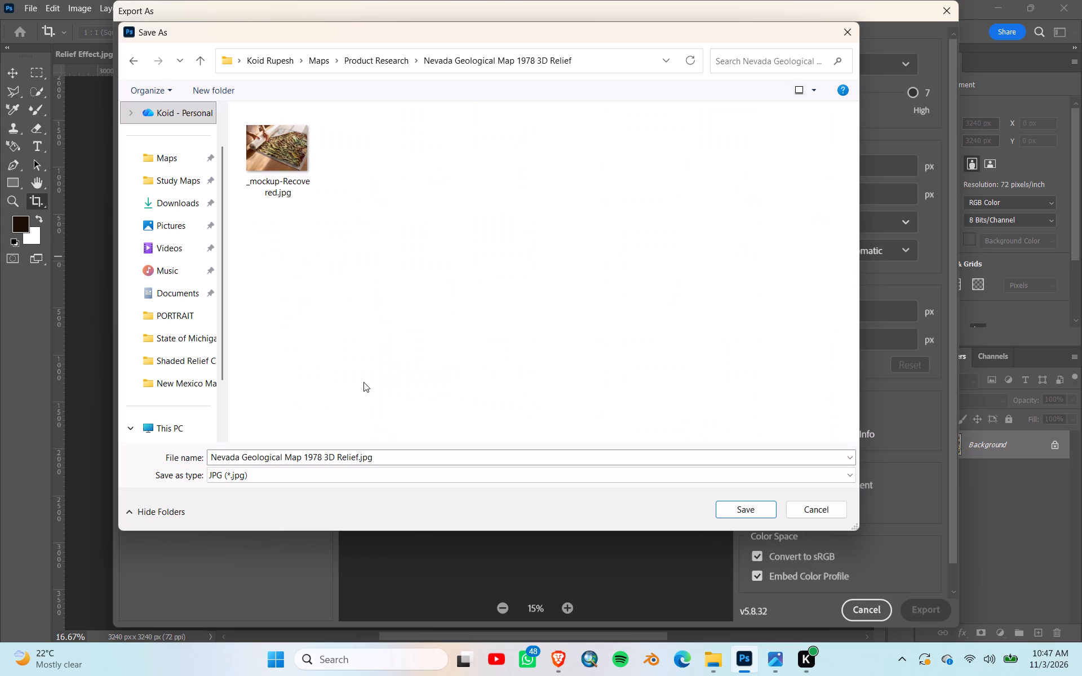
{"action": "left_click", "coordinate": [738, 505]}
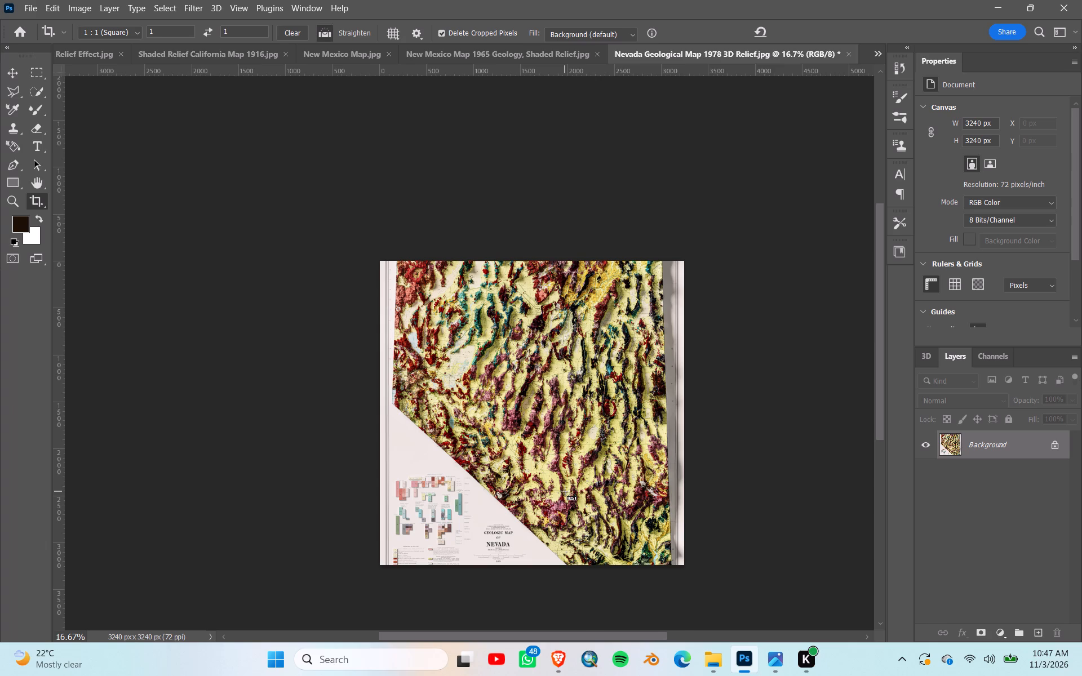
Undo the full-width square crop of the Nevada map.
{"action": "key", "text": "ctrl+z"}
Crop the Nevada map's lower-left corner, with the title, legend and diagonal border, to a 2682 px square.
{"action": "scroll", "coordinate": [566, 482], "scroll_direction": "down", "scroll_amount": 5}
{"action": "scroll", "coordinate": [543, 428], "scroll_direction": "down", "scroll_amount": 7}
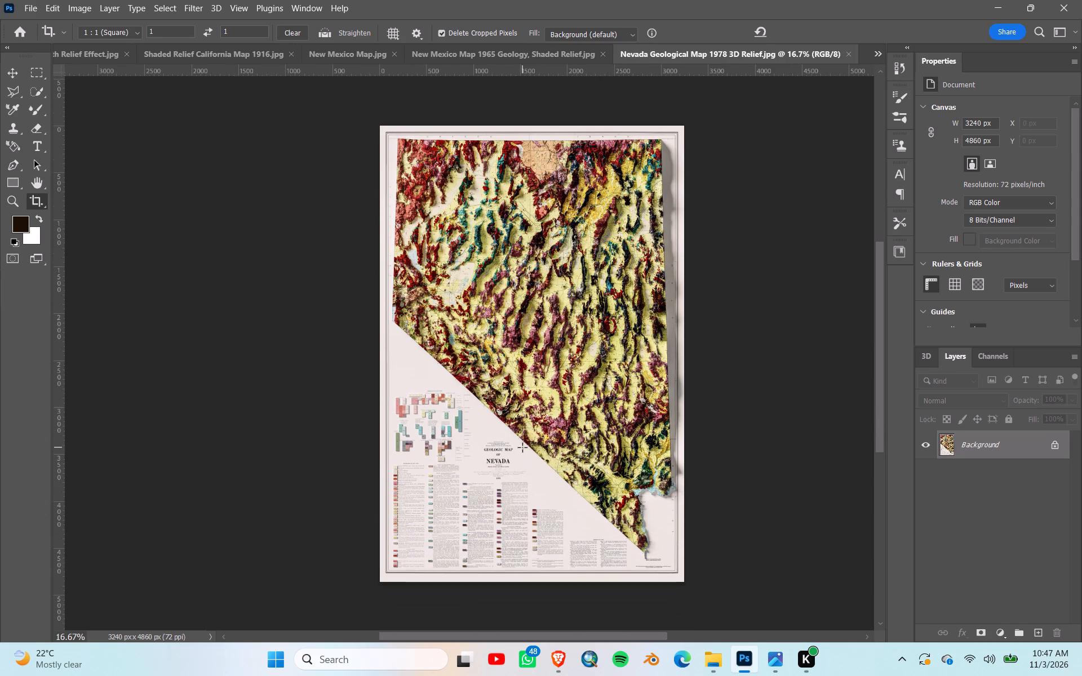
{"action": "left_click", "coordinate": [506, 437]}
{"action": "left_click_drag", "start_coordinate": [502, 369], "coordinate": [512, 331]}
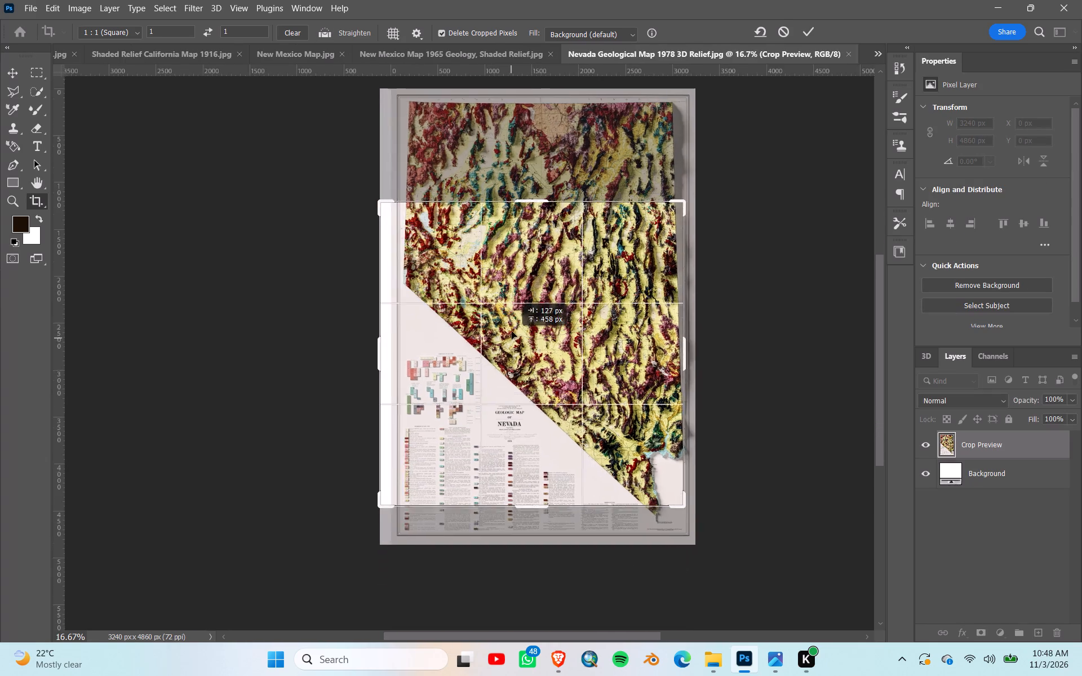
{"action": "left_click_drag", "start_coordinate": [512, 331], "coordinate": [504, 305]}
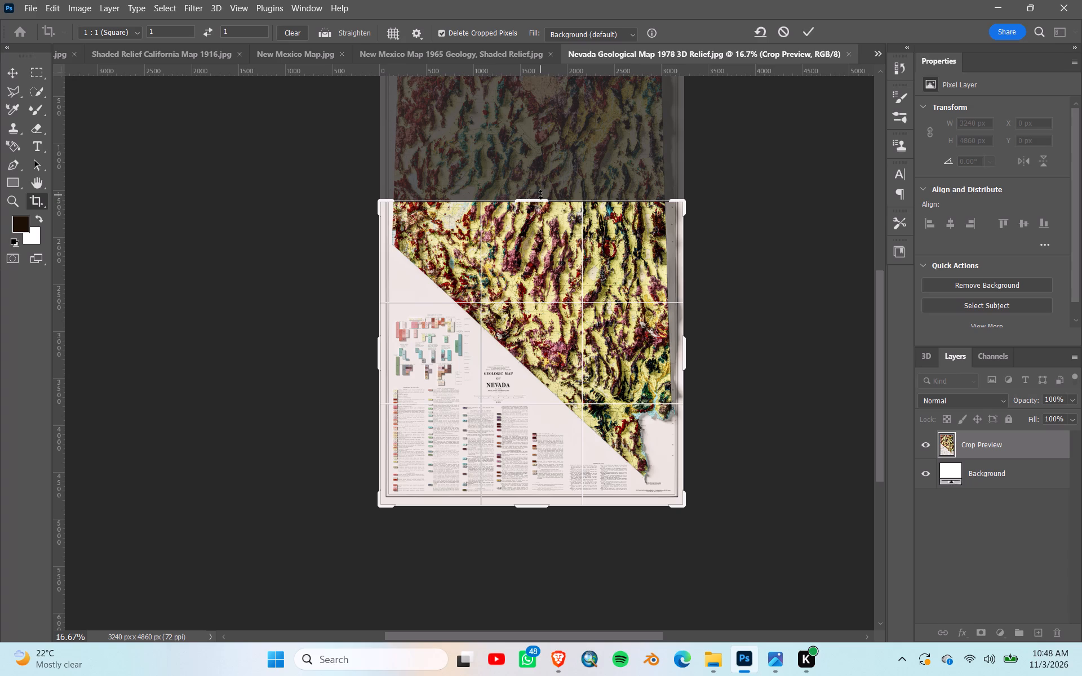
{"action": "left_click_drag", "start_coordinate": [540, 194], "coordinate": [536, 229]}
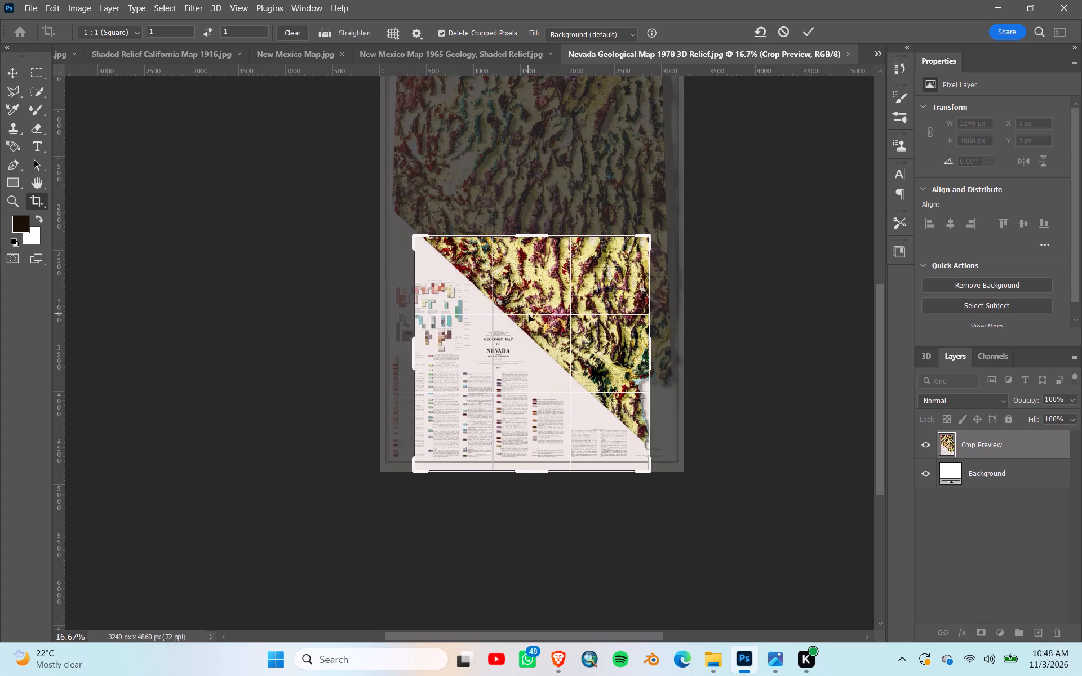
{"action": "left_click_drag", "start_coordinate": [529, 315], "coordinate": [556, 321]}
{"action": "left_click_drag", "start_coordinate": [650, 237], "coordinate": [655, 232]}
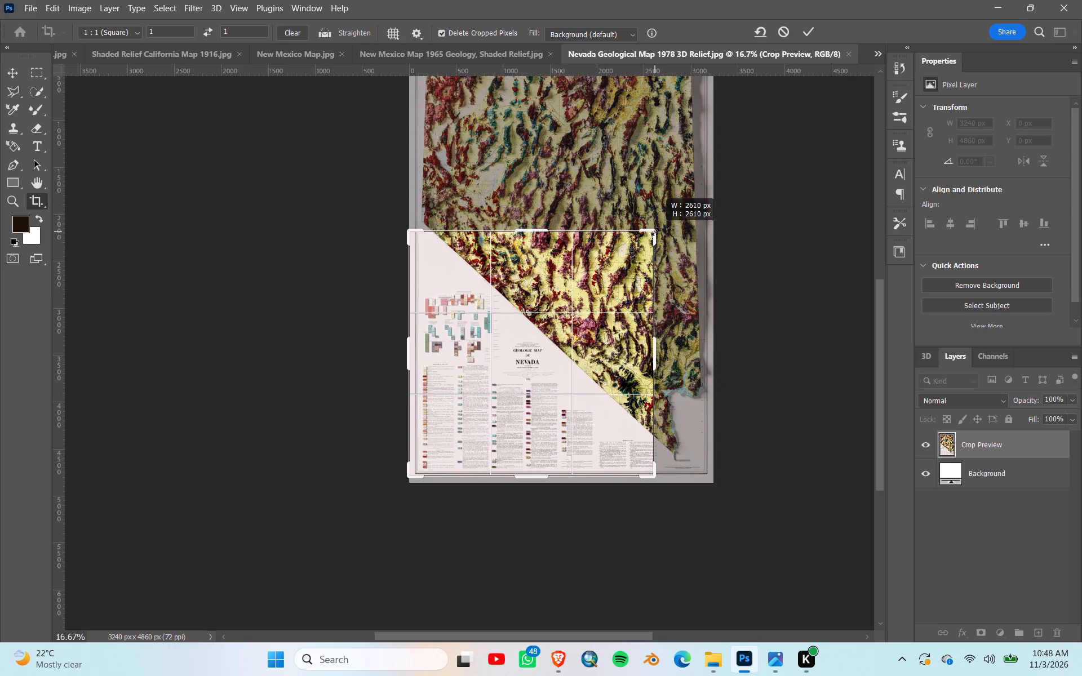
{"action": "left_click_drag", "start_coordinate": [655, 232], "coordinate": [660, 230]}
{"action": "left_click_drag", "start_coordinate": [604, 318], "coordinate": [604, 307]}
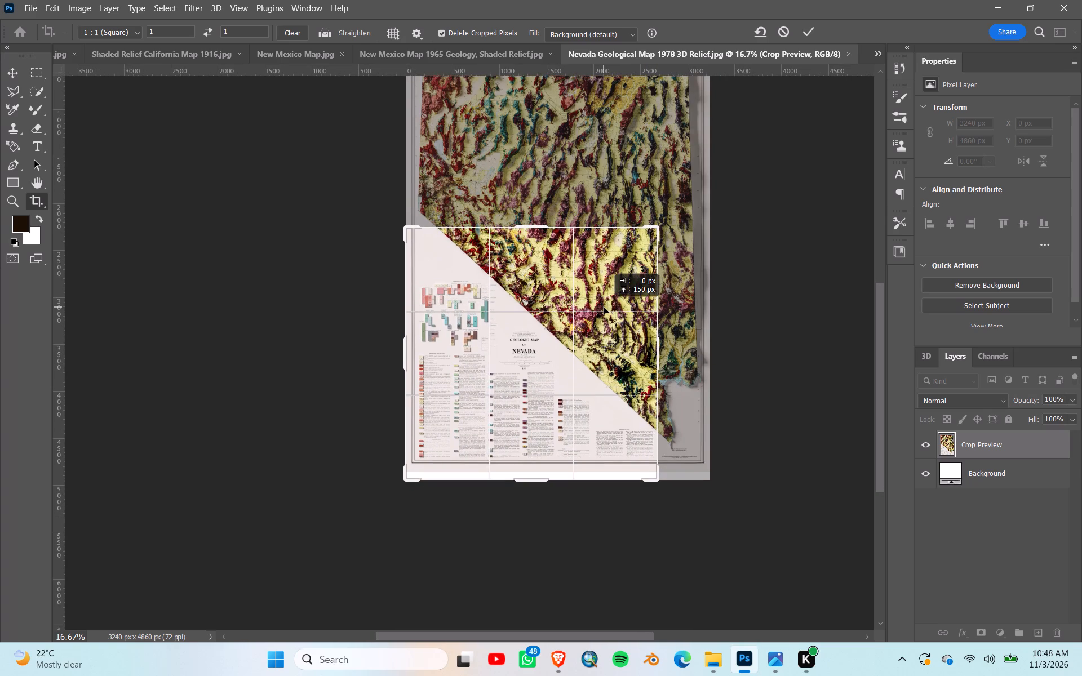
{"action": "left_click_drag", "start_coordinate": [604, 307], "coordinate": [604, 309]}
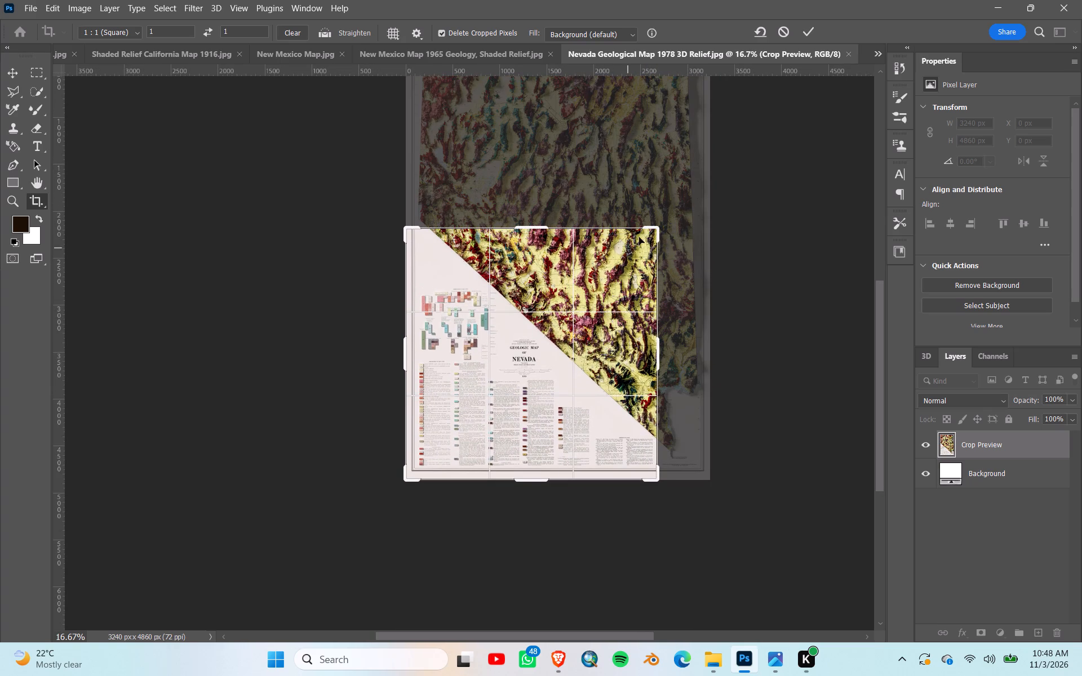
{"action": "left_click", "coordinate": [812, 35]}
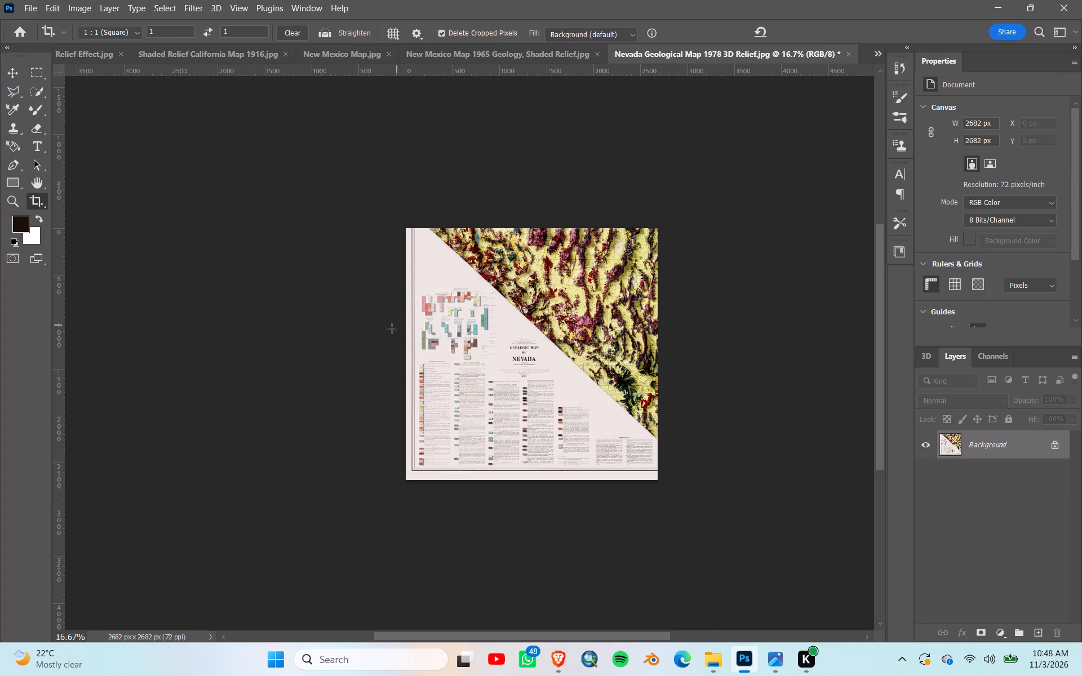
Export the Nevada corner crop as a quality 7 JPG named Nevada Geological Map 1978 3D Relief 1 in the same-titled map folder.
{"action": "left_click", "coordinate": [26, 10]}
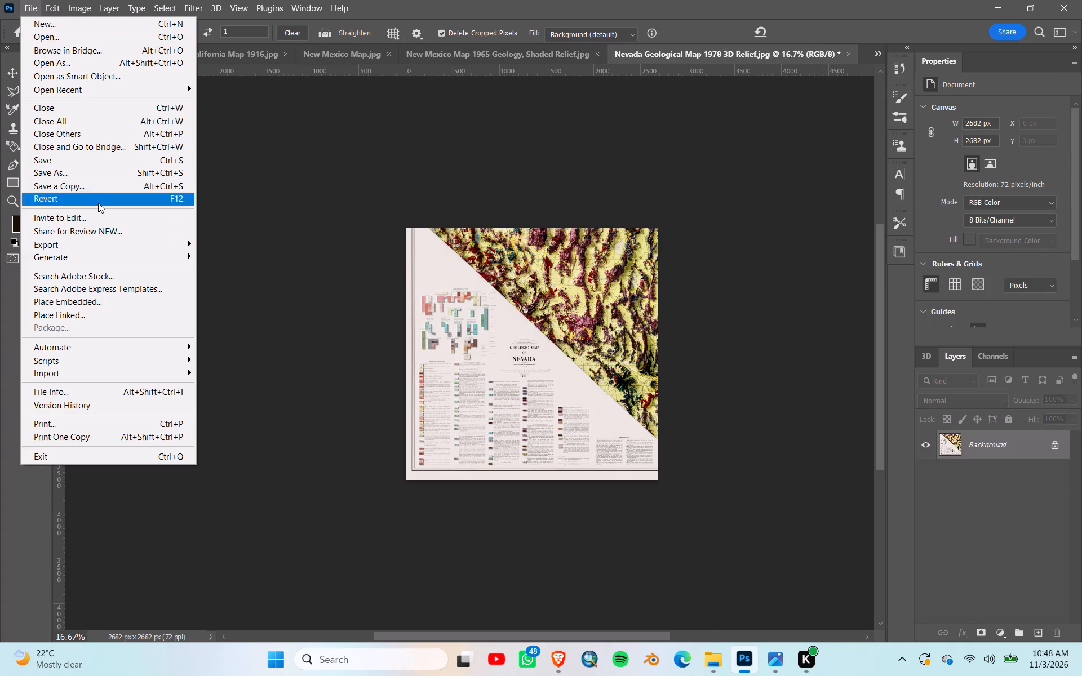
{"action": "left_click", "coordinate": [274, 253]}
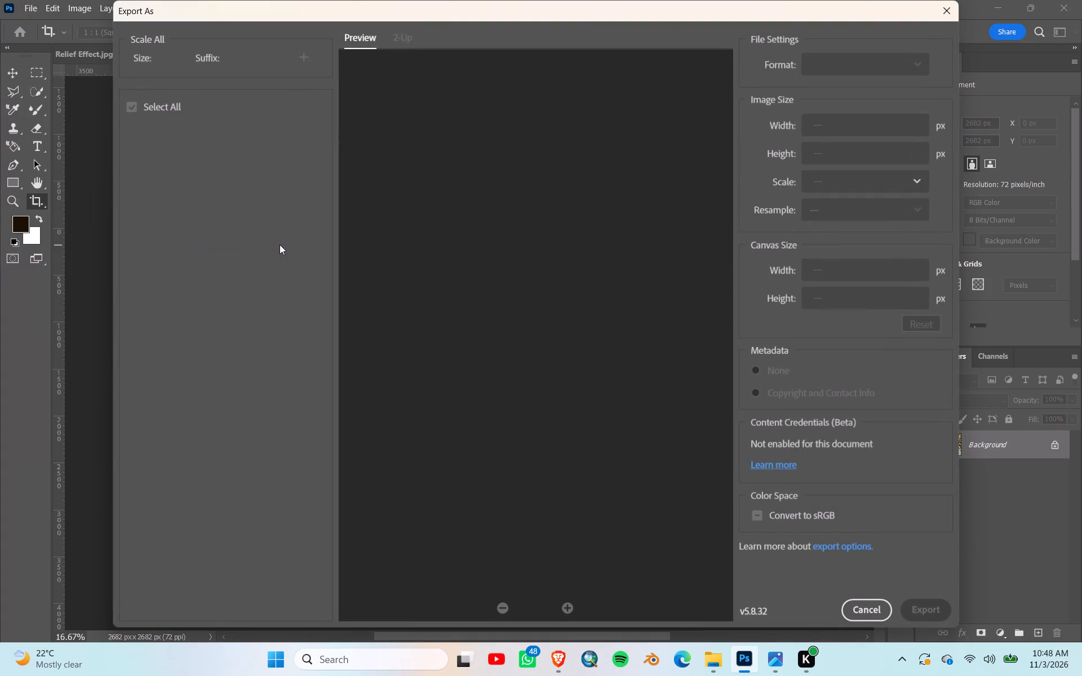
{"action": "left_click_drag", "start_coordinate": [893, 86], "coordinate": [922, 86]}
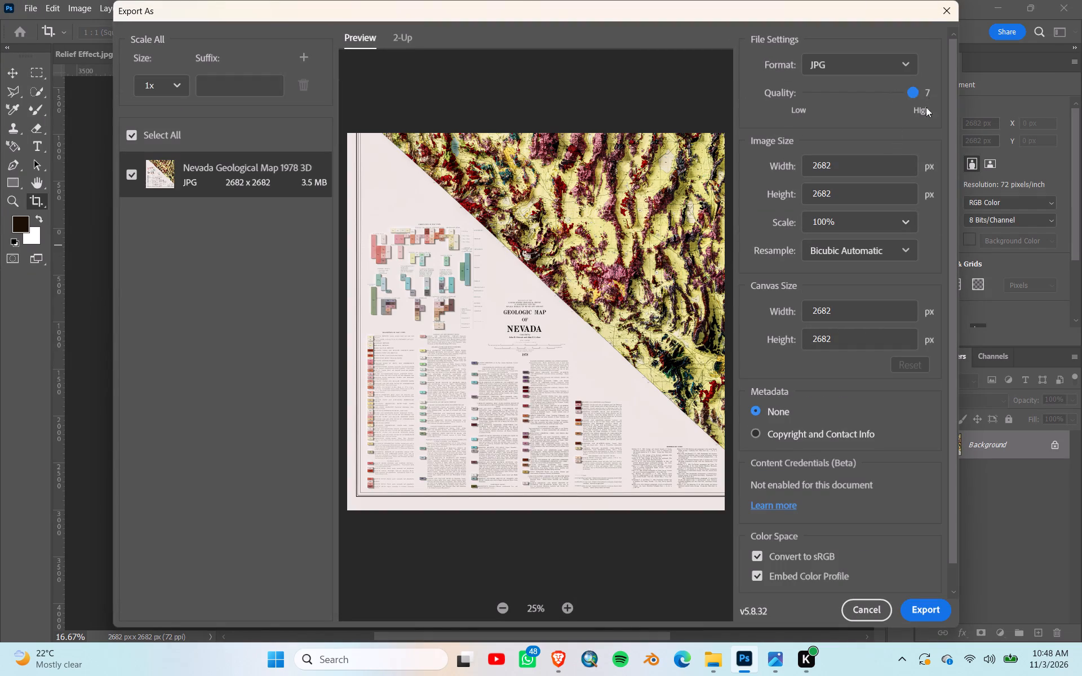
{"action": "left_click", "coordinate": [911, 611]}
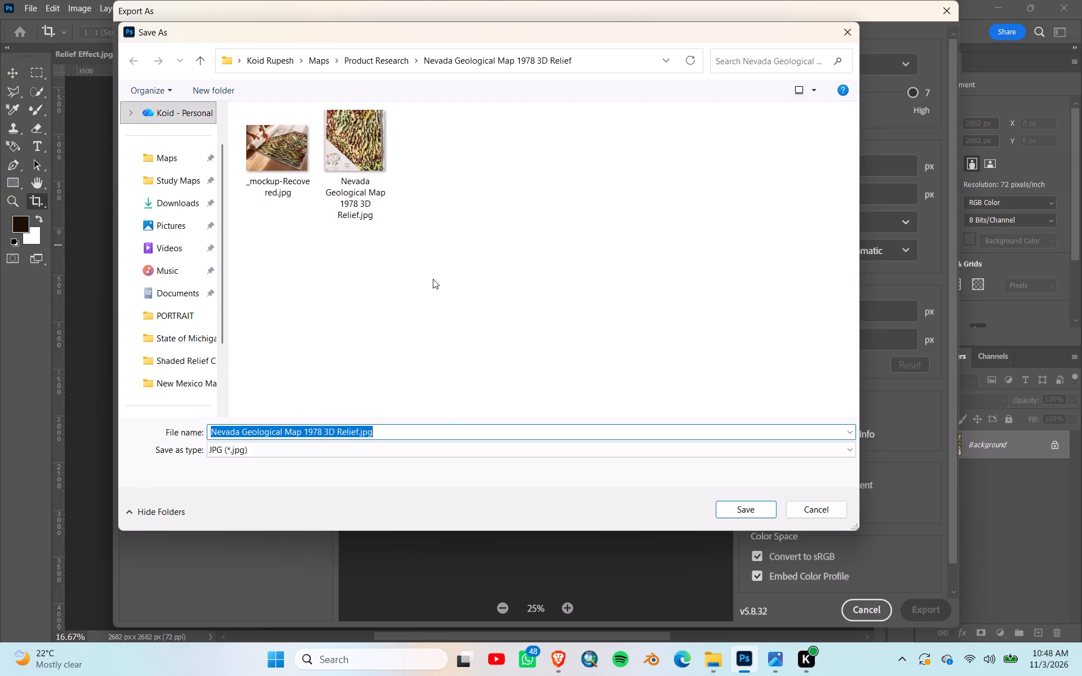
{"action": "left_click", "coordinate": [358, 430]}
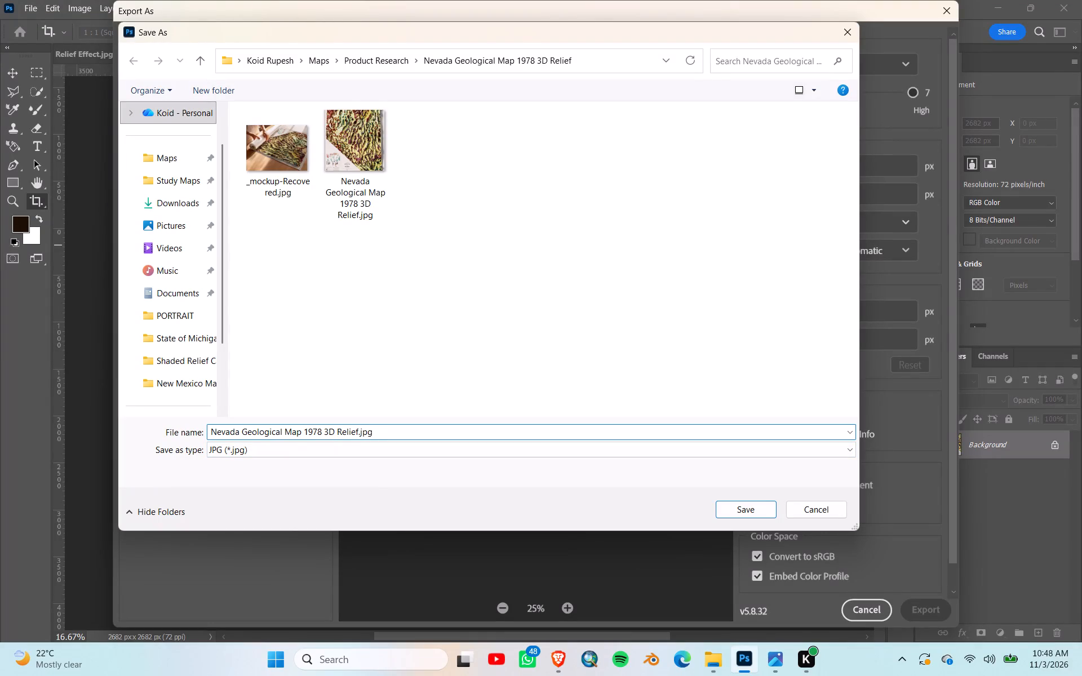
{"action": "key", "text": "space"}
{"action": "type", "text": "1"}
{"action": "key", "text": "Return"}
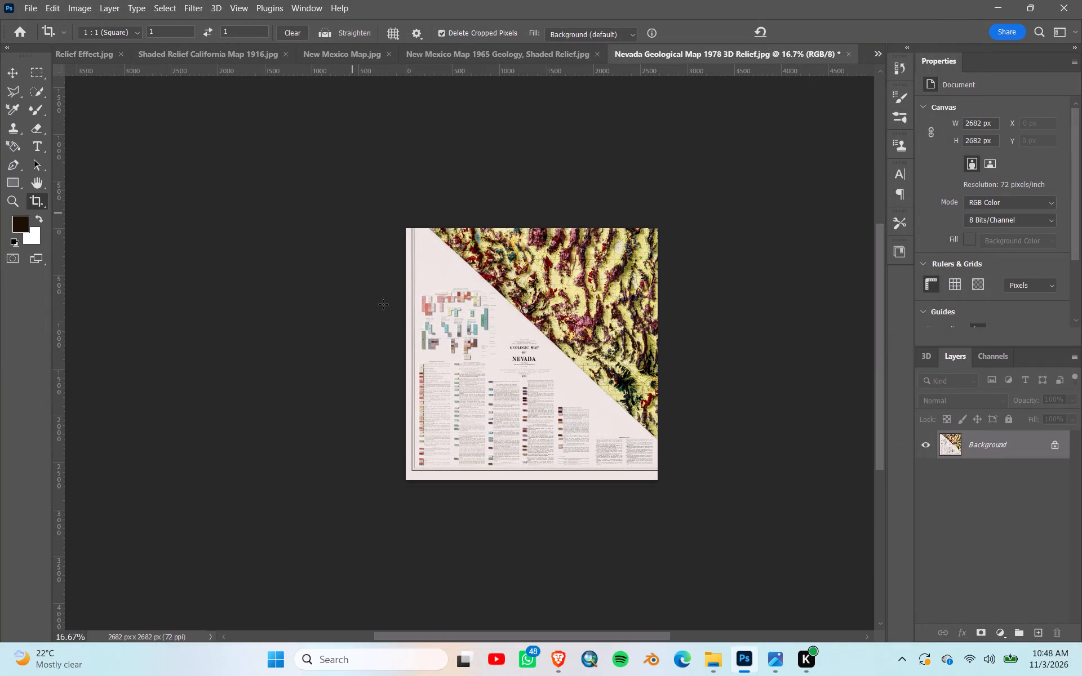
Open Mount Whitney Map.jpg from the PORTRAIT folder in Photoshop.
{"action": "left_click", "coordinate": [704, 664]}
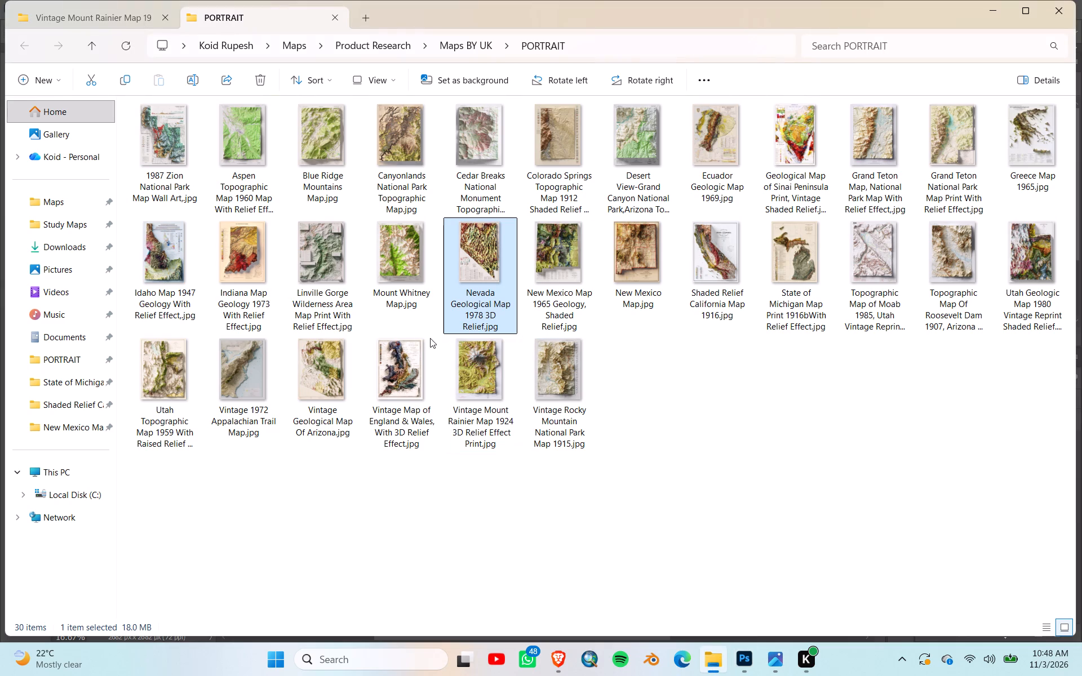
{"action": "left_click", "coordinate": [407, 269]}
{"action": "right_click", "coordinate": [406, 258]}
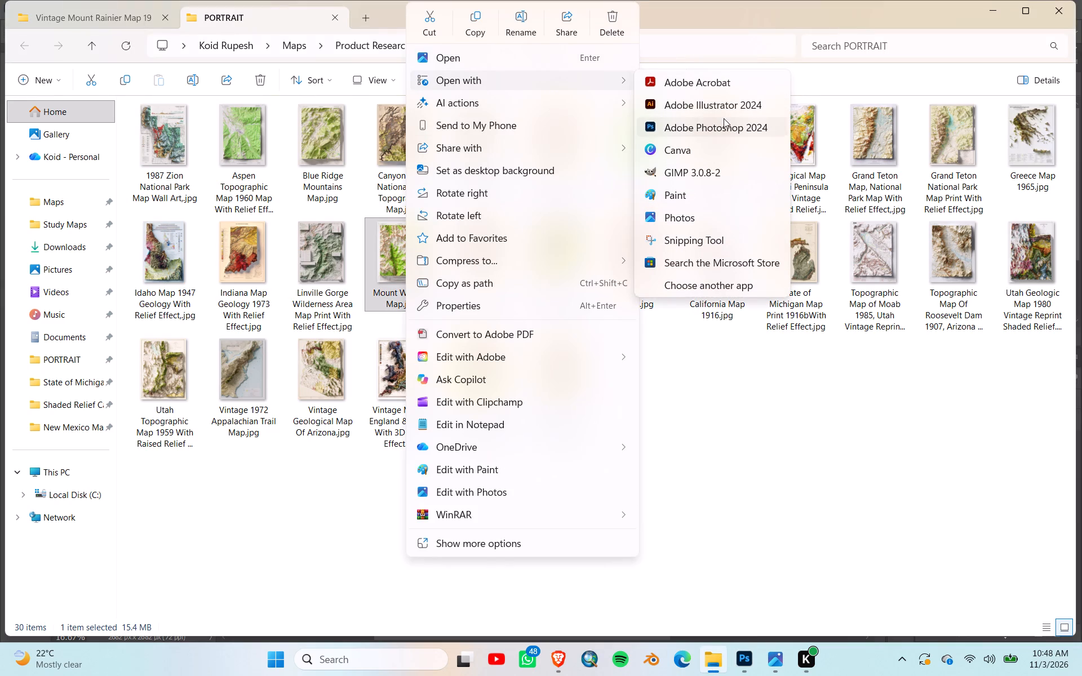
{"action": "left_click", "coordinate": [728, 125]}
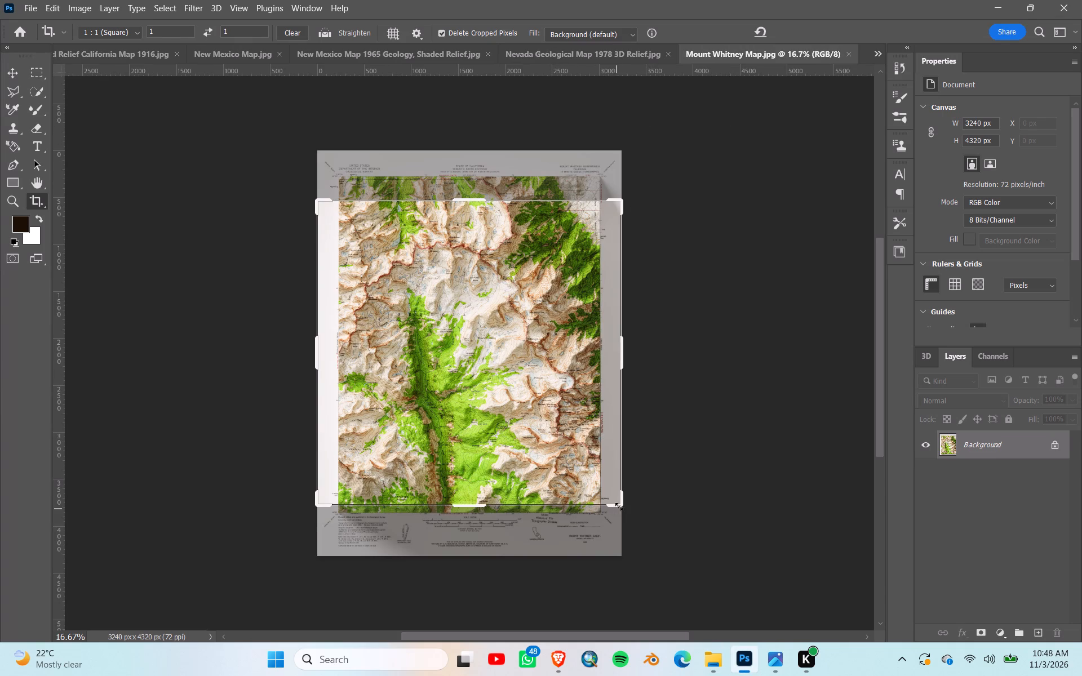
Crop the Mount Whitney map's upper-left corner, including the top and left margins, to a 2568 px square.
{"action": "left_click_drag", "start_coordinate": [624, 502], "coordinate": [585, 478]}
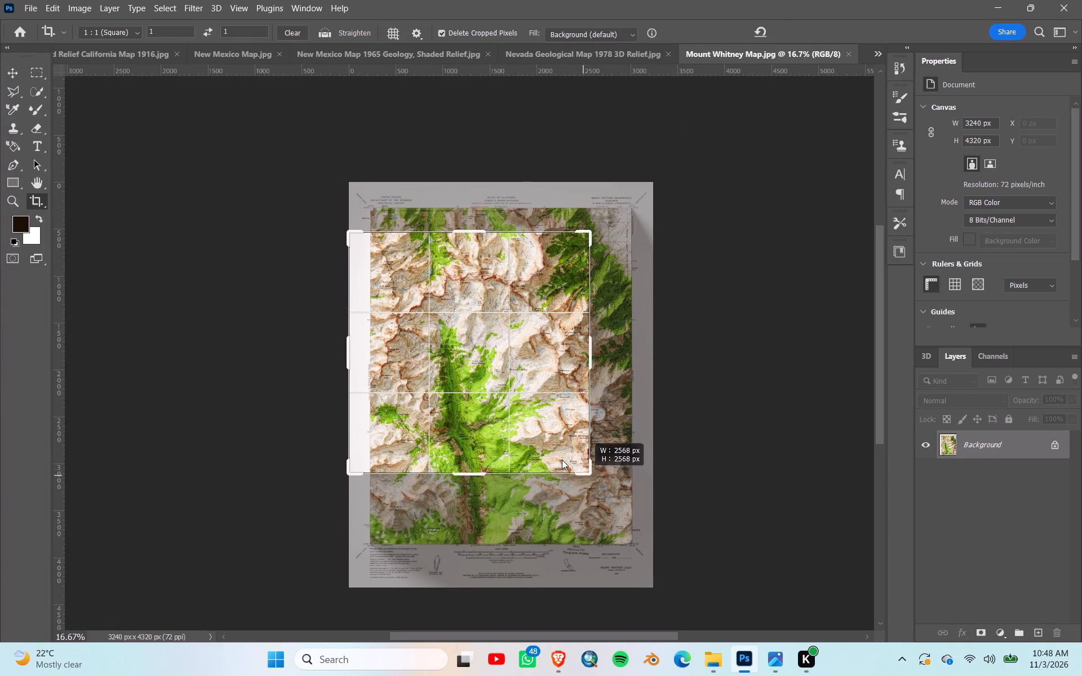
{"action": "left_click_drag", "start_coordinate": [506, 395], "coordinate": [506, 438]}
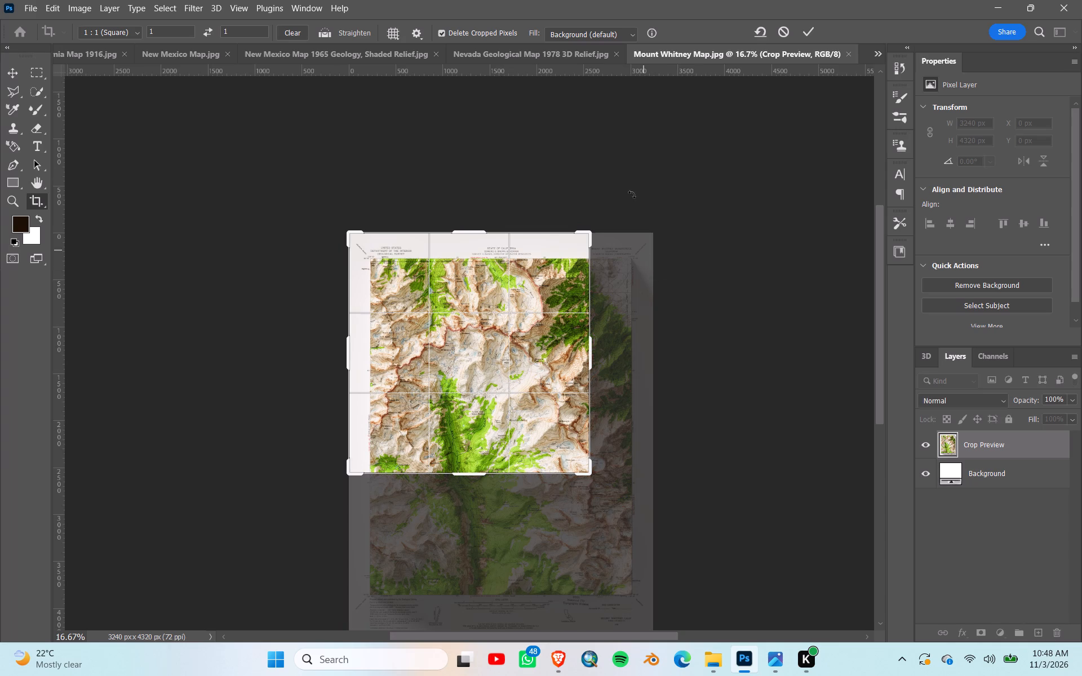
{"action": "left_click", "coordinate": [813, 33]}
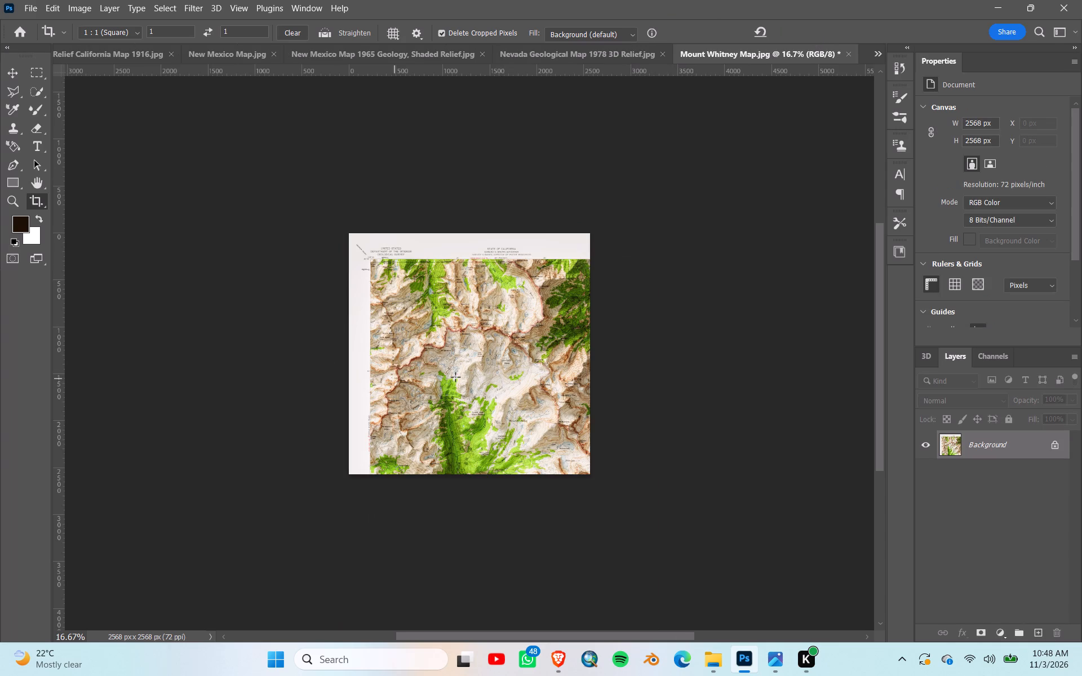
Export the upper-left crop as a quality 7 JPG into Product Research's Mount Whitney Map folder, keeping its file name.
{"action": "left_click", "coordinate": [31, 12]}
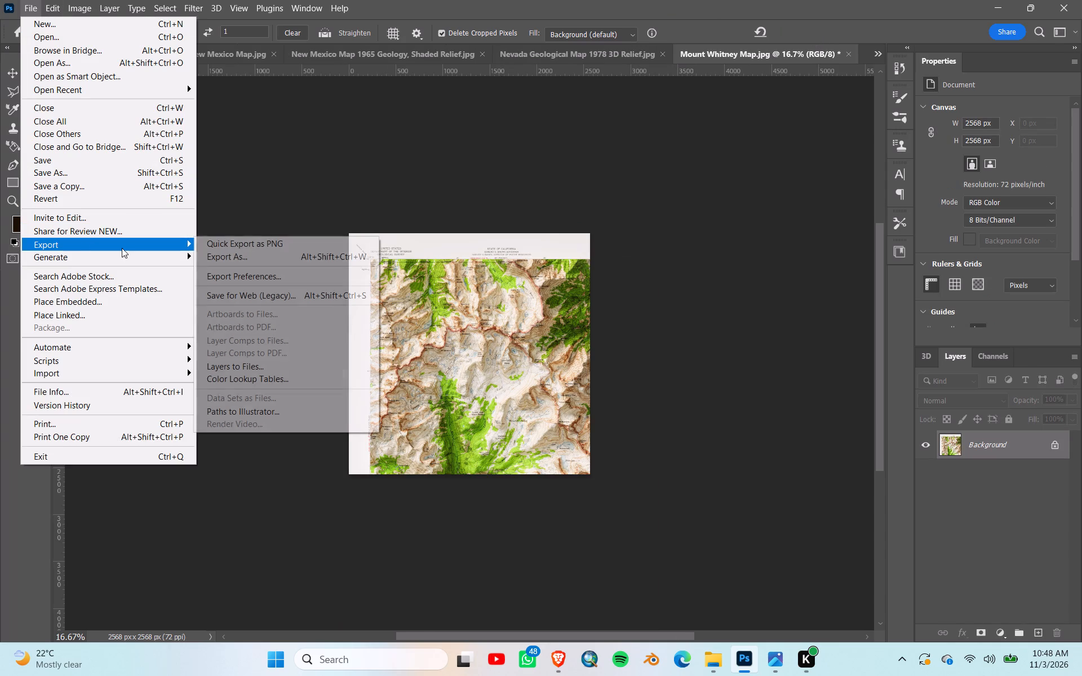
{"action": "left_click", "coordinate": [235, 252]}
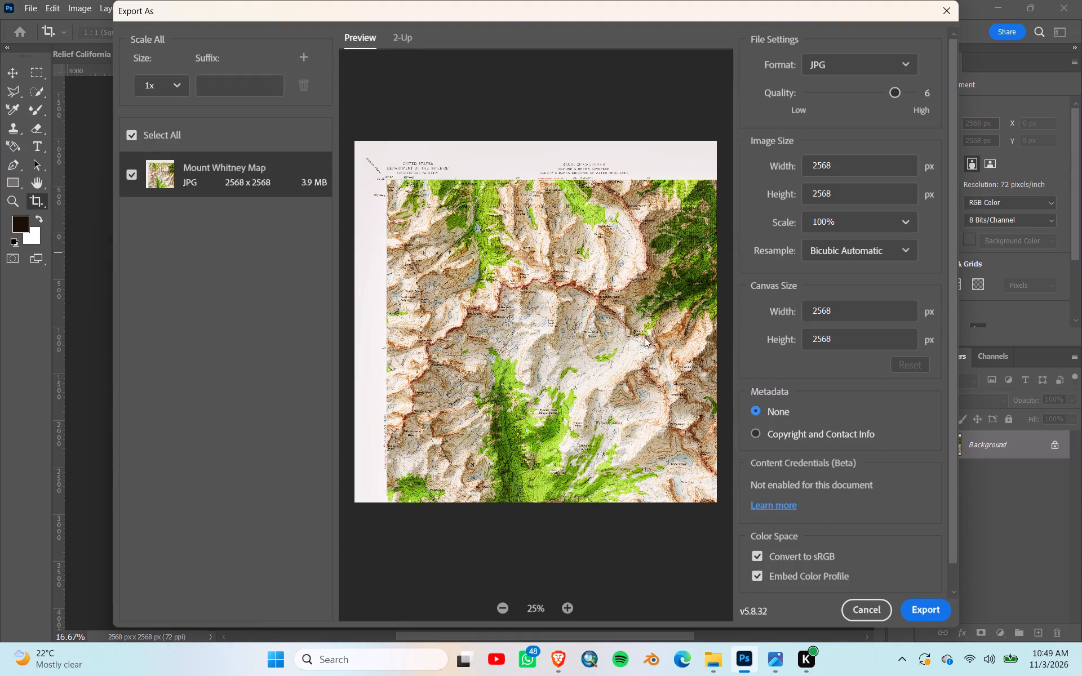
{"action": "left_click_drag", "start_coordinate": [897, 83], "coordinate": [928, 83]}
{"action": "left_click", "coordinate": [927, 601]}
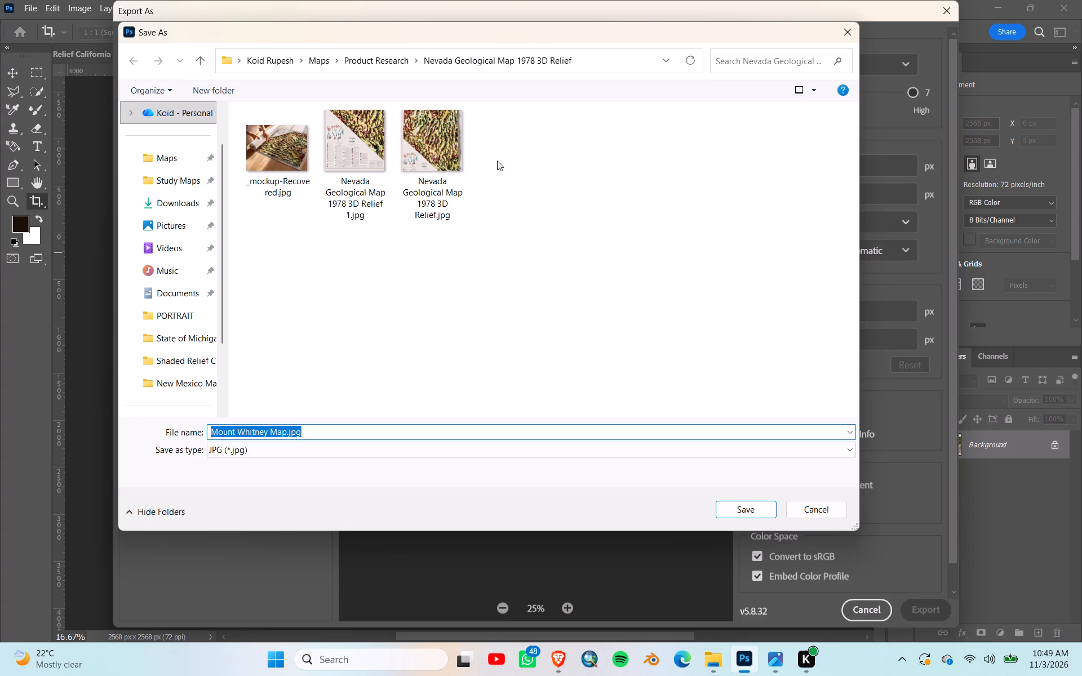
{"action": "left_click", "coordinate": [373, 66]}
{"action": "scroll", "coordinate": [650, 338], "scroll_direction": "down", "scroll_amount": 3}
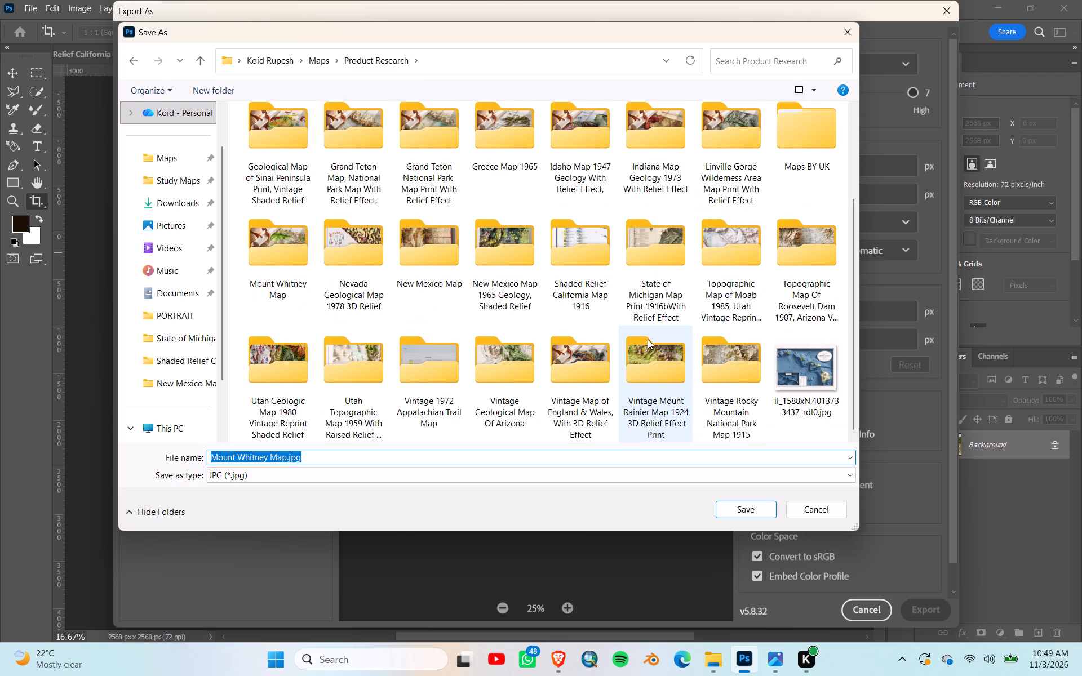
{"action": "scroll", "coordinate": [642, 336], "scroll_direction": "up", "scroll_amount": 1}
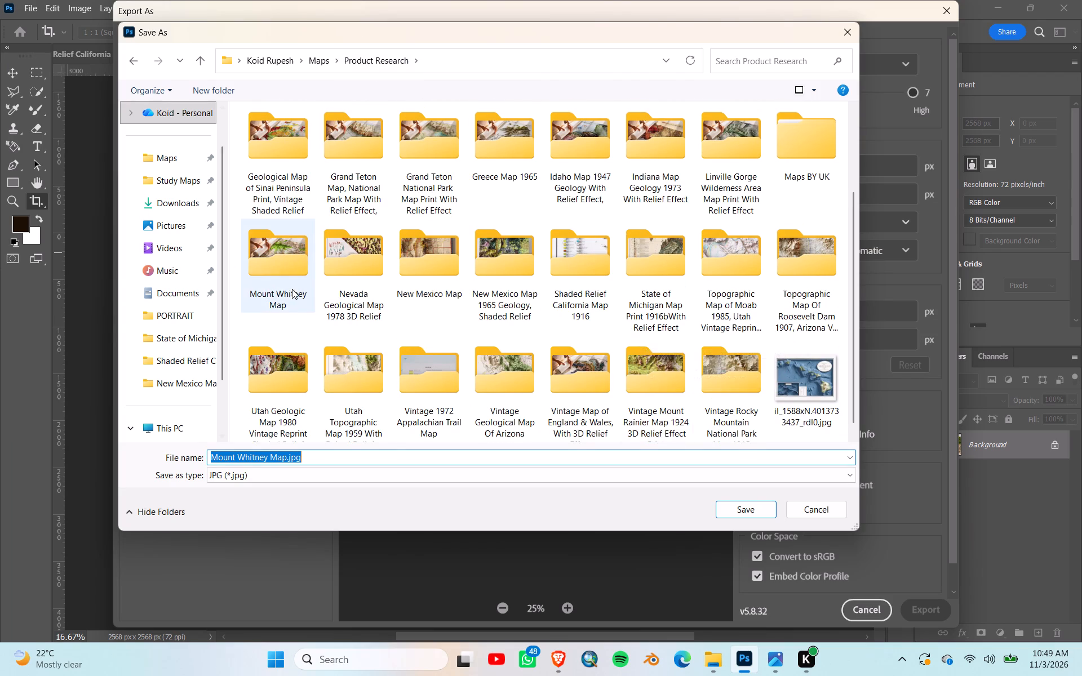
{"action": "double_click", "coordinate": [285, 281]}
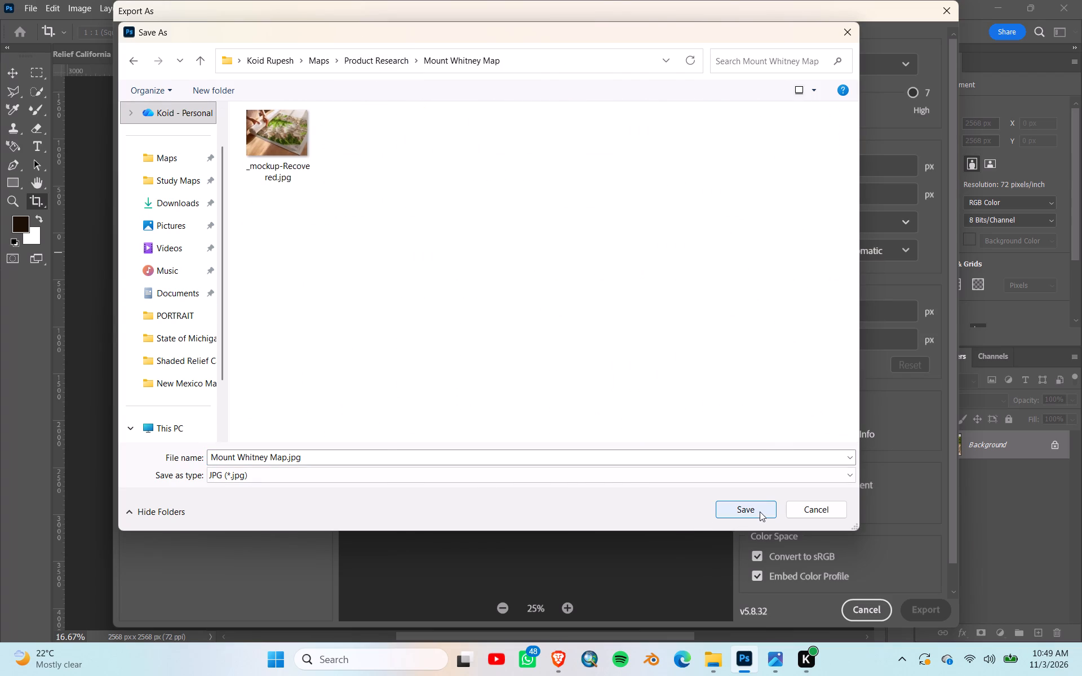
{"action": "left_click", "coordinate": [759, 511]}
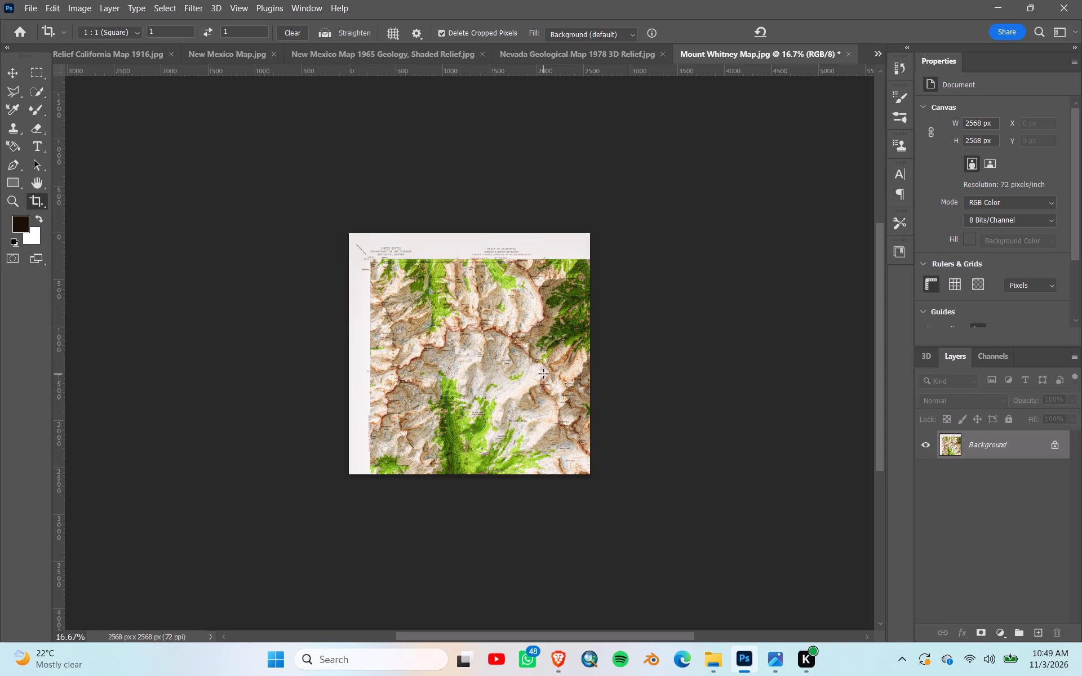
Undo the upper-left corner crop of the Mount Whitney map.
{"action": "key", "text": "ctrl+z"}
Crop the Mount Whitney map's lower-right corner, including the scale bar and bottom margin text, to a 2424 px square.
{"action": "left_click", "coordinate": [583, 441]}
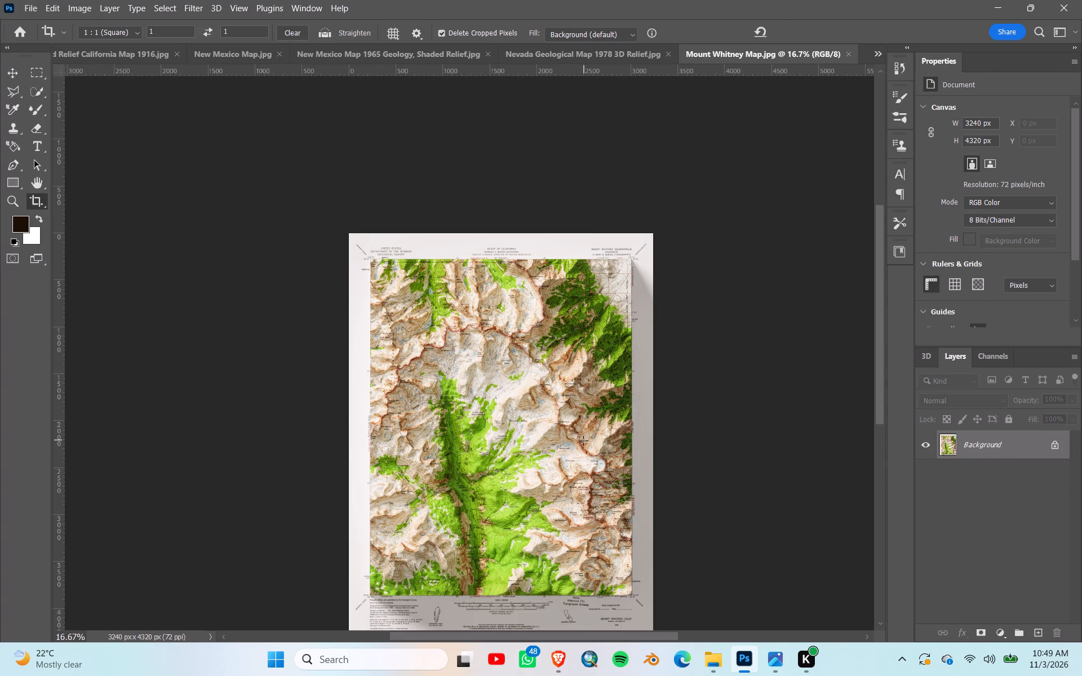
{"action": "scroll", "coordinate": [688, 410], "scroll_direction": "down", "scroll_amount": 6}
{"action": "left_click_drag", "start_coordinate": [570, 371], "coordinate": [570, 407]}
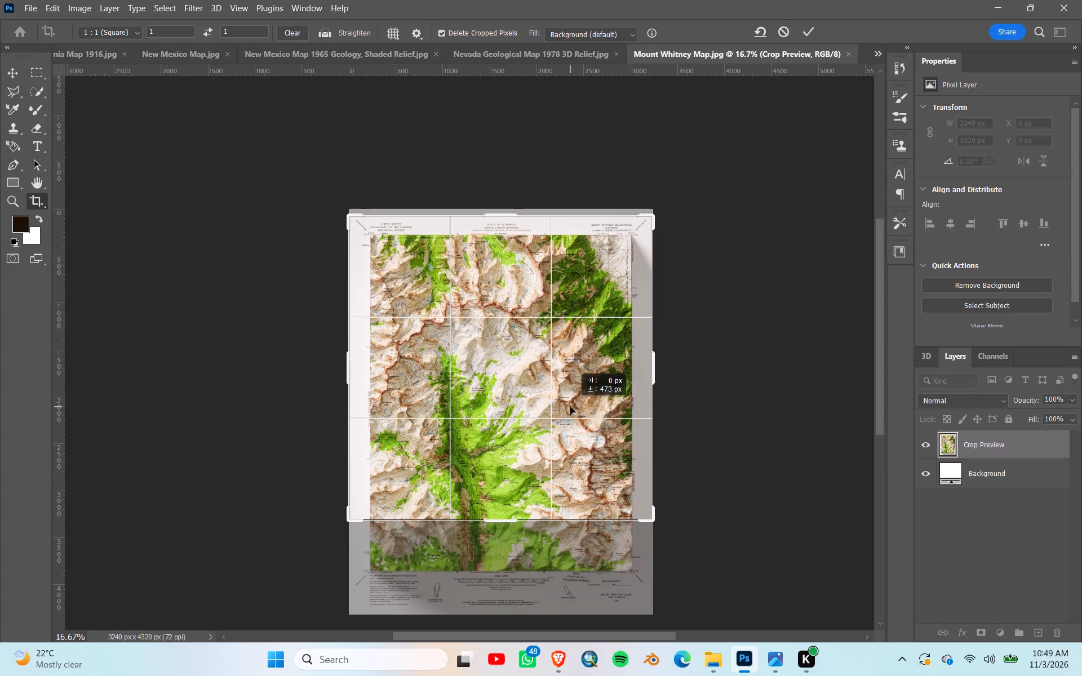
{"action": "left_click_drag", "start_coordinate": [570, 407], "coordinate": [576, 334]}
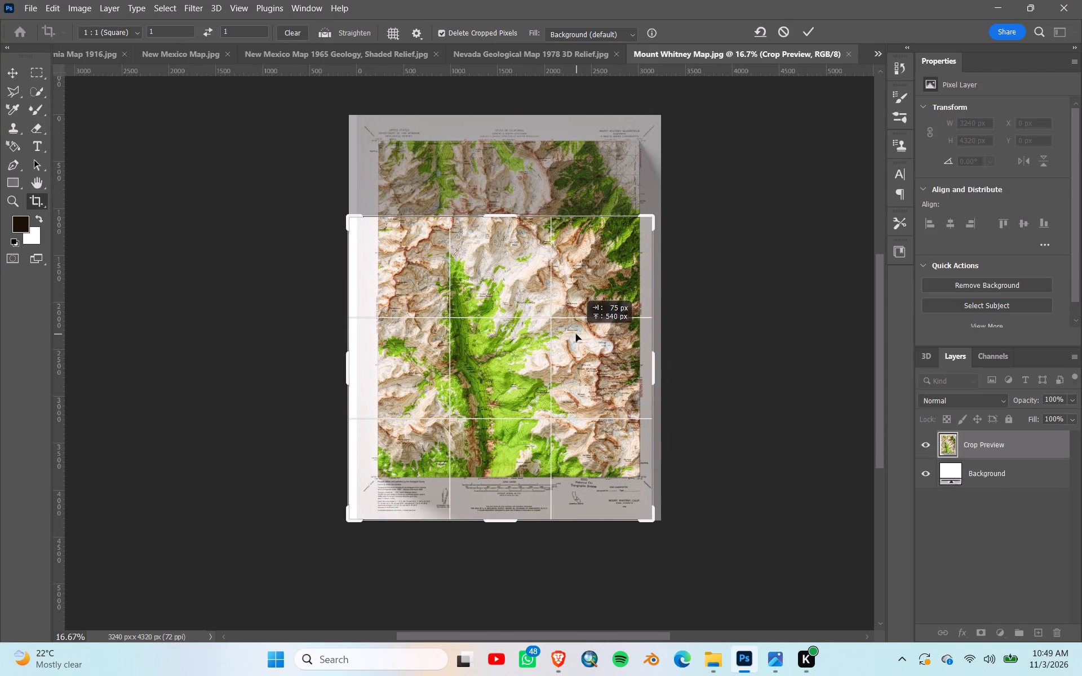
{"action": "left_click_drag", "start_coordinate": [576, 334], "coordinate": [570, 333]}
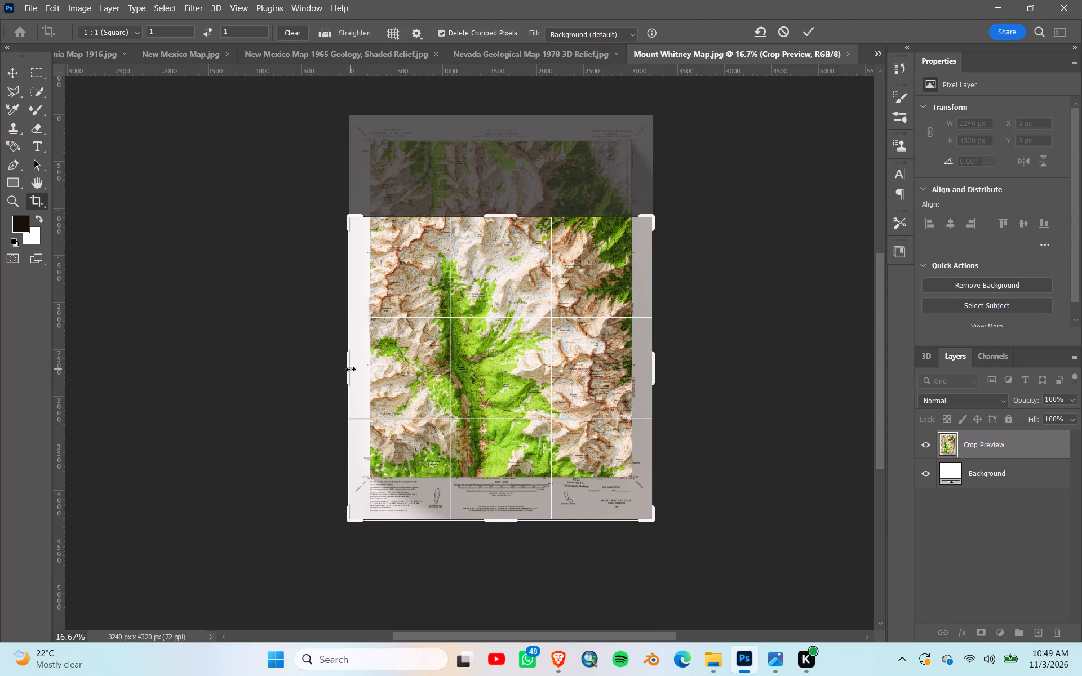
{"action": "left_click_drag", "start_coordinate": [351, 369], "coordinate": [389, 374]}
{"action": "left_click_drag", "start_coordinate": [518, 341], "coordinate": [523, 317]}
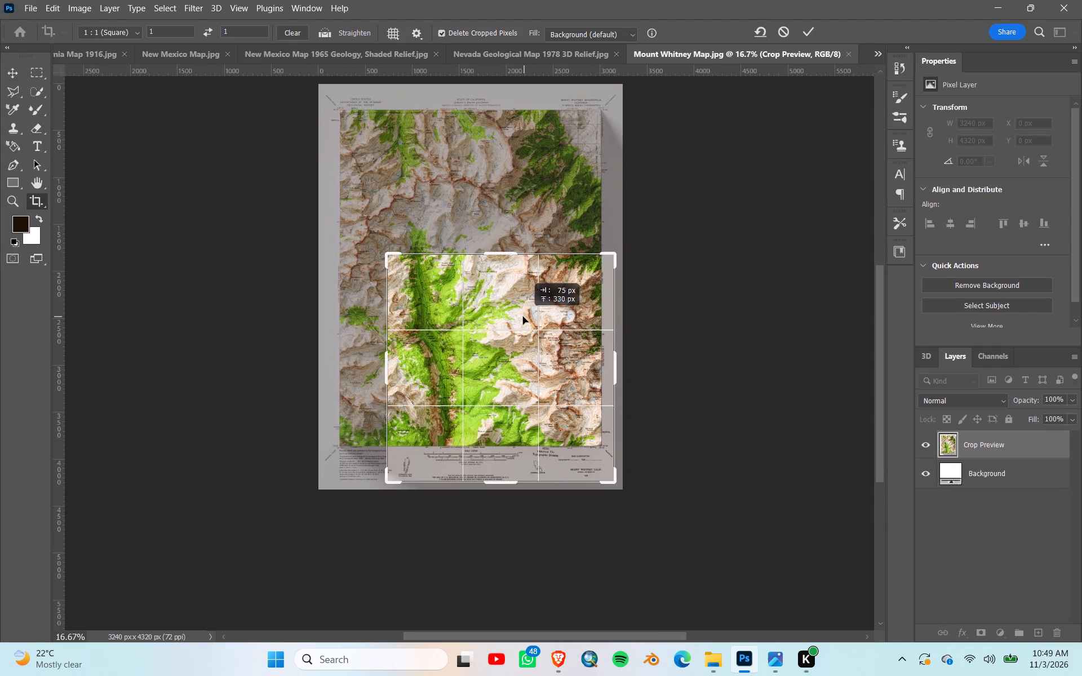
{"action": "left_click_drag", "start_coordinate": [523, 317], "coordinate": [521, 312]}
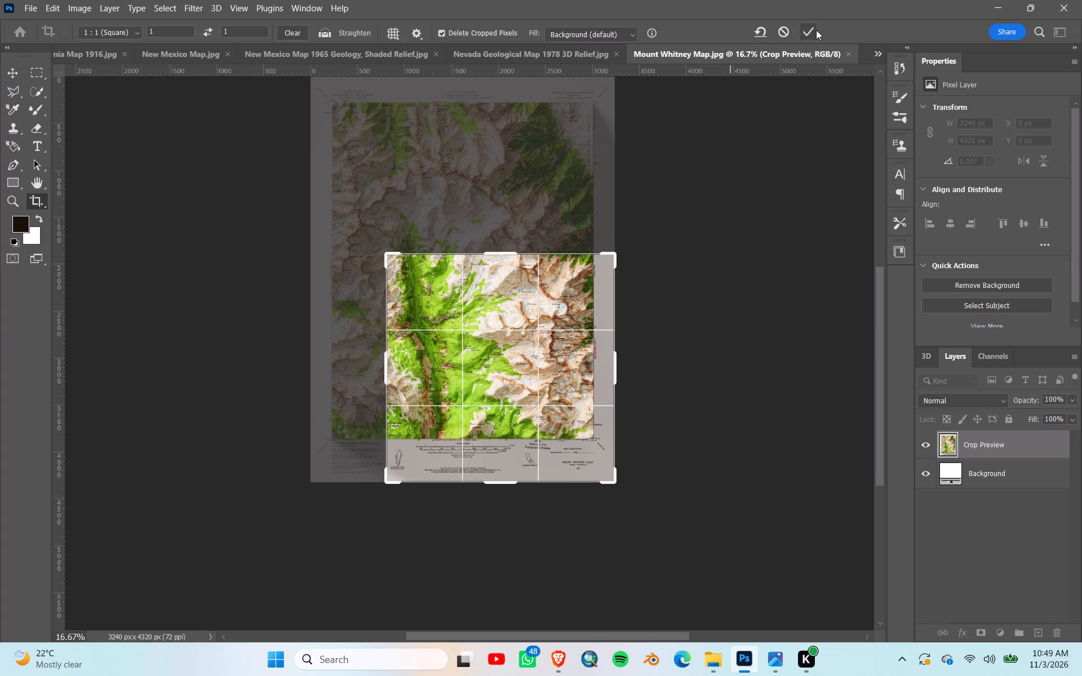
{"action": "left_click", "coordinate": [816, 30]}
Export the lower-right crop as a quality 7 JPG named Mount Whitney Map 1 in the Mount Whitney Map folder.
{"action": "left_click", "coordinate": [31, 8]}
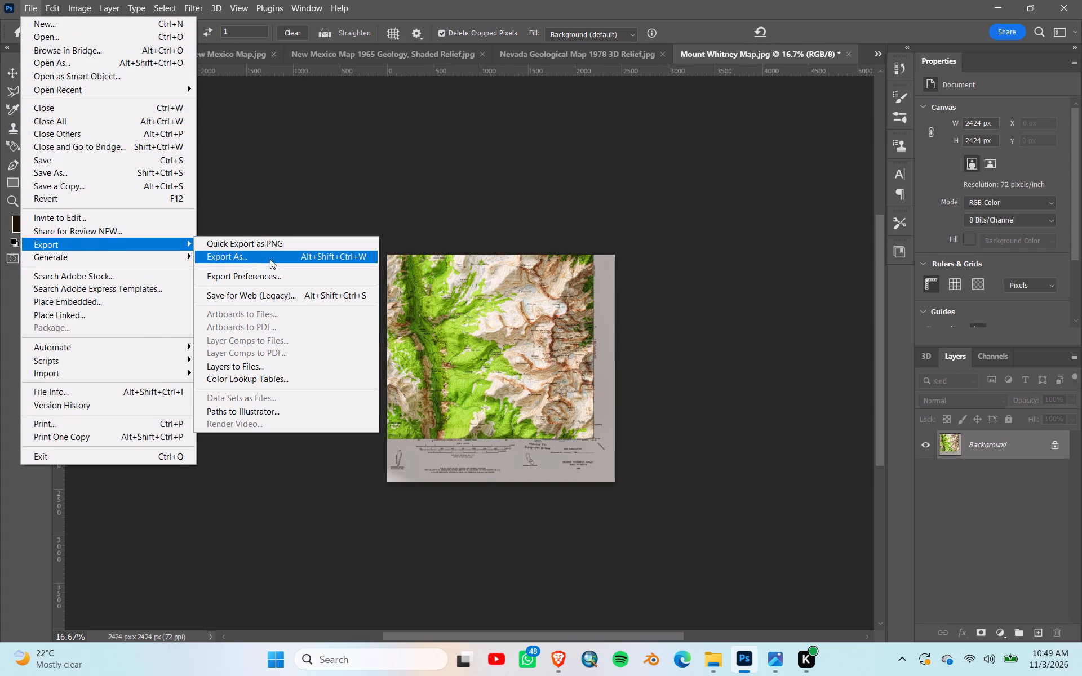
{"action": "left_click", "coordinate": [276, 253]}
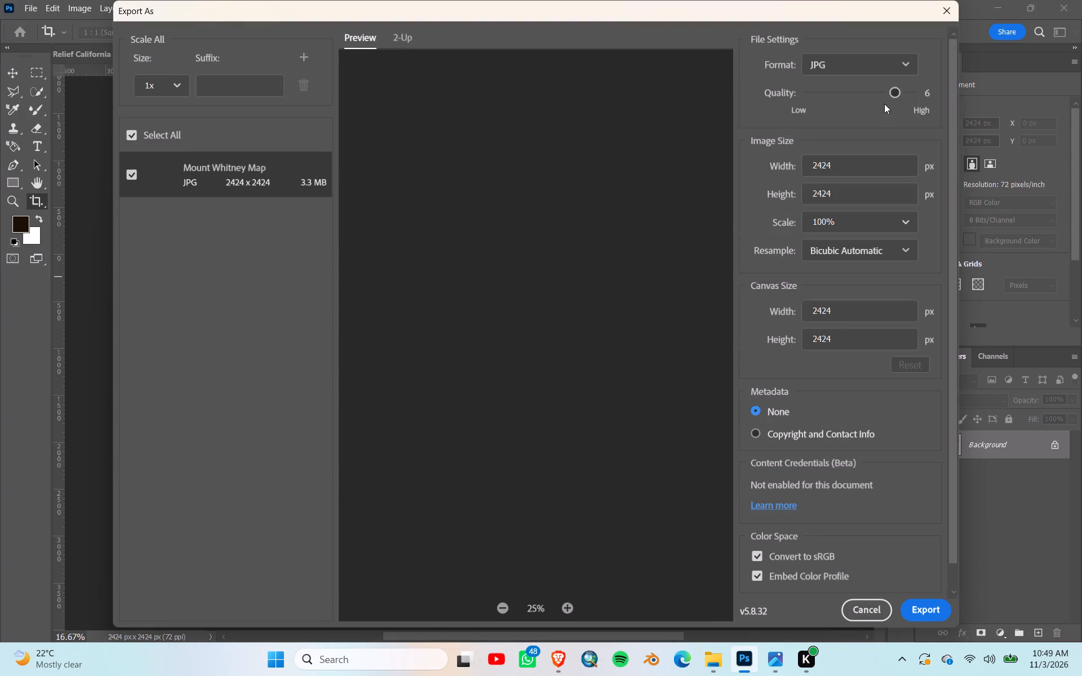
{"action": "left_click_drag", "start_coordinate": [889, 95], "coordinate": [969, 94]}
{"action": "left_click", "coordinate": [924, 614]}
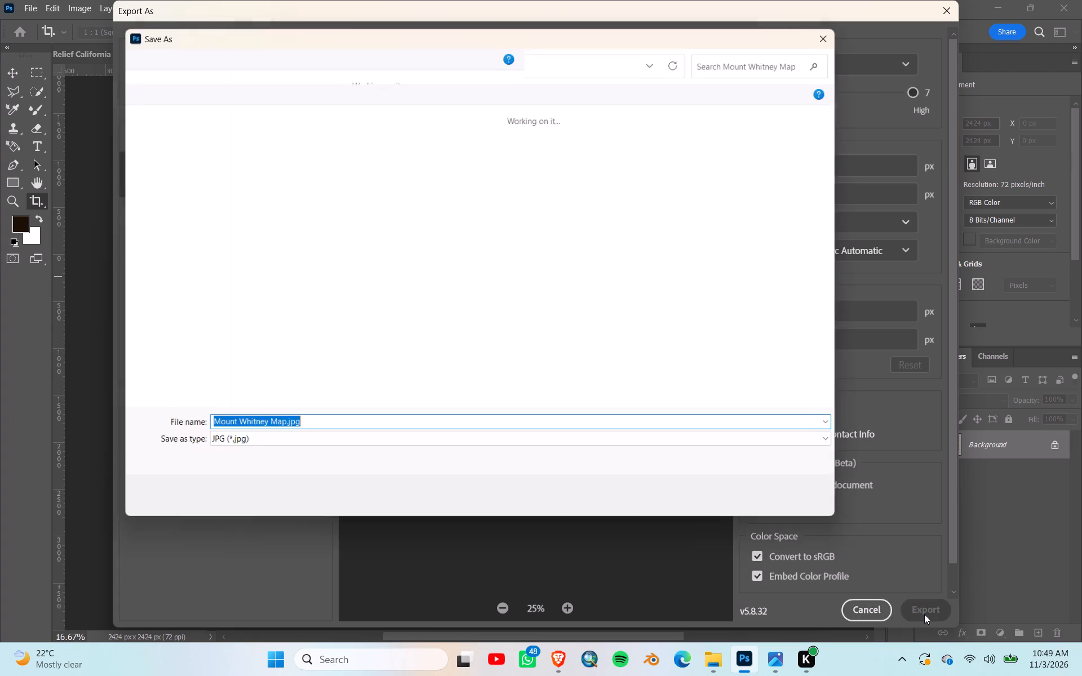
{"action": "left_click", "coordinate": [286, 434]}
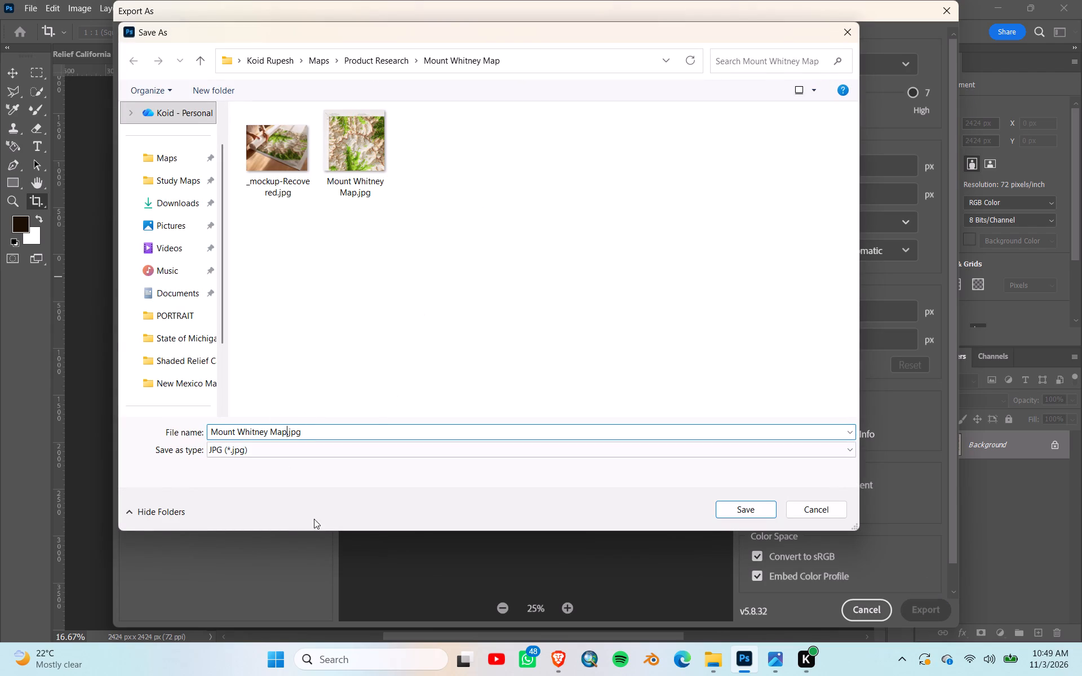
{"action": "key", "text": "space"}
{"action": "type", "text": "1"}
{"action": "key", "text": "Return"}
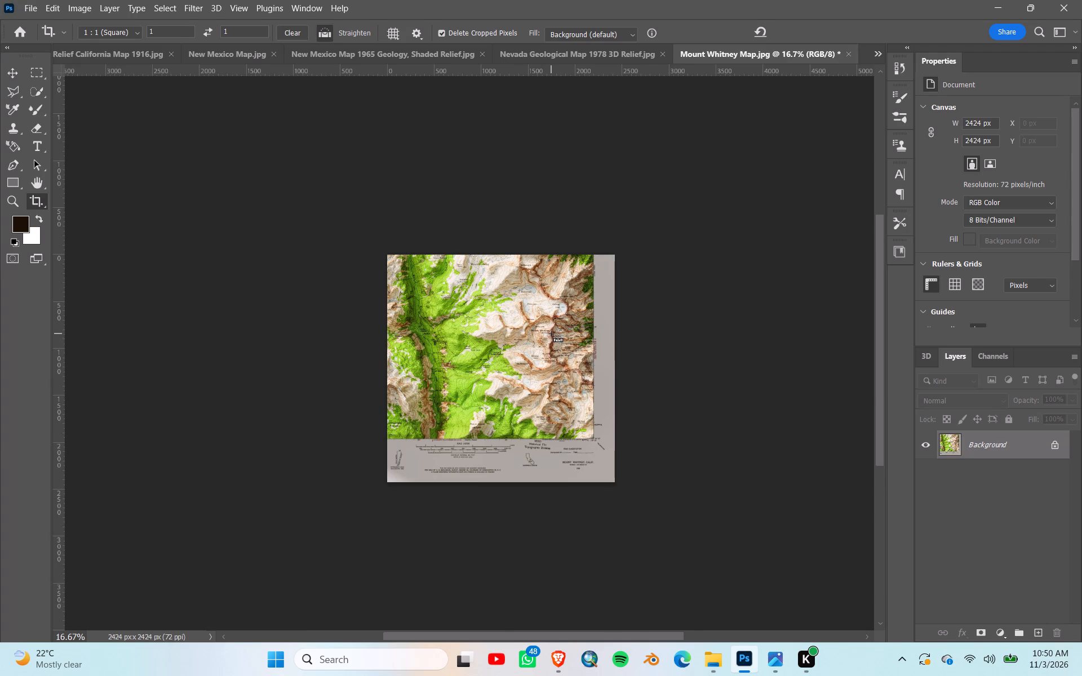
Undo the lower-right corner crop of the Mount Whitney map.
{"action": "key", "text": "ctrl+z"}
Crop the Mount Whitney map to a 2706 px square spanning the width of the lower relief area, excluding the paper margins.
{"action": "left_click", "coordinate": [582, 479]}
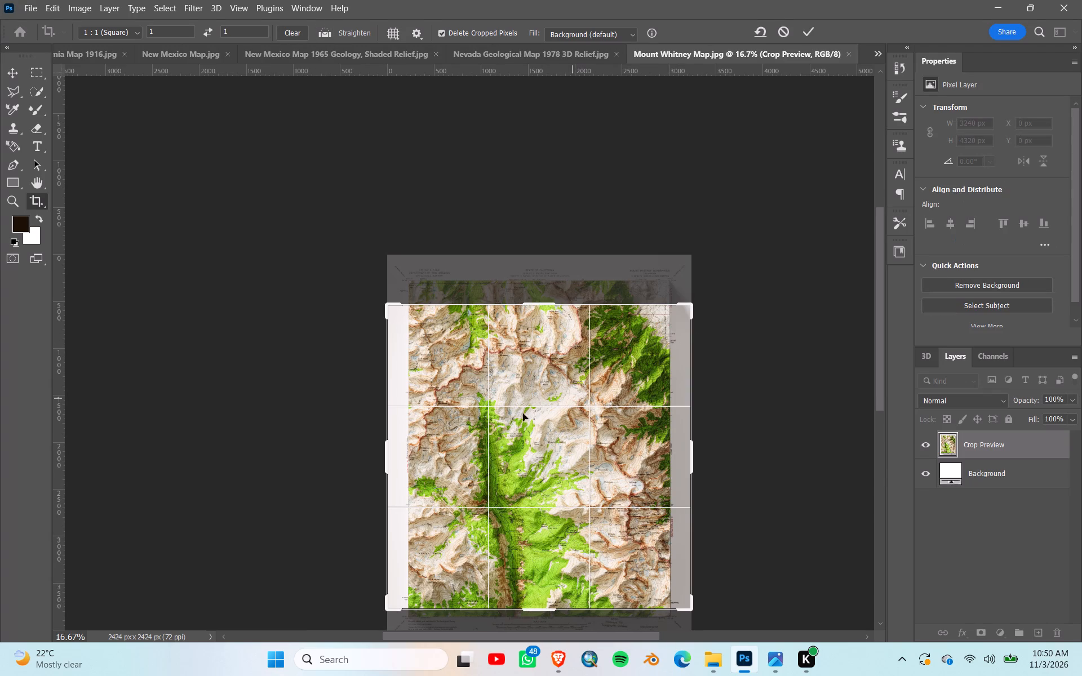
{"action": "left_click_drag", "start_coordinate": [692, 605], "coordinate": [664, 603]}
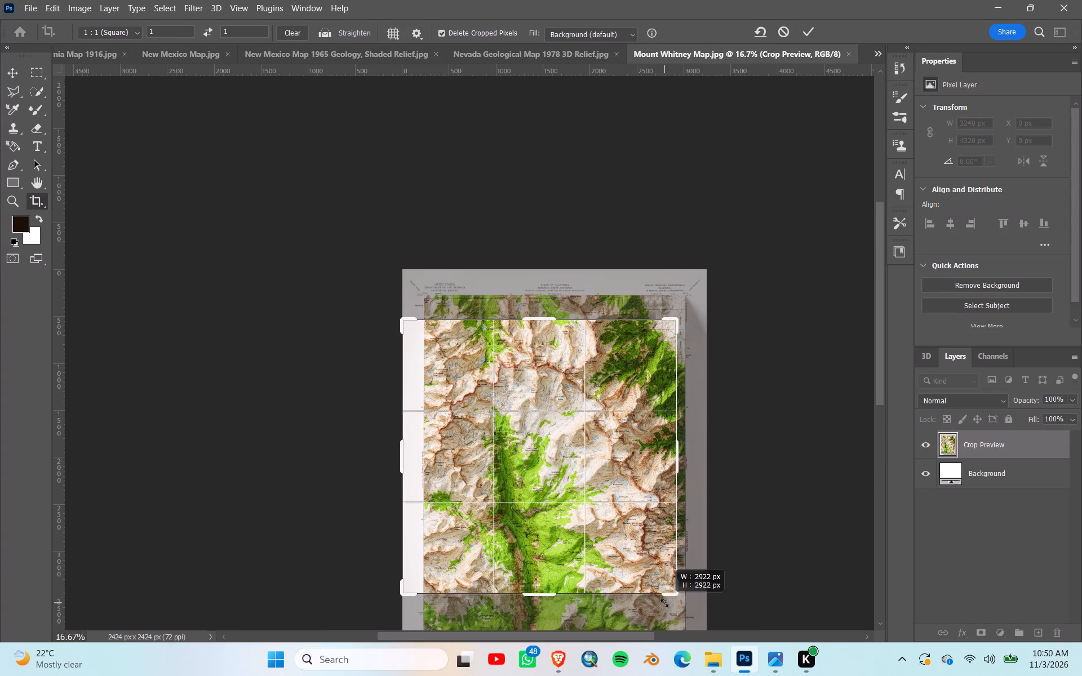
{"action": "left_click_drag", "start_coordinate": [664, 603], "coordinate": [664, 602]}
{"action": "left_click_drag", "start_coordinate": [564, 542], "coordinate": [559, 510]}
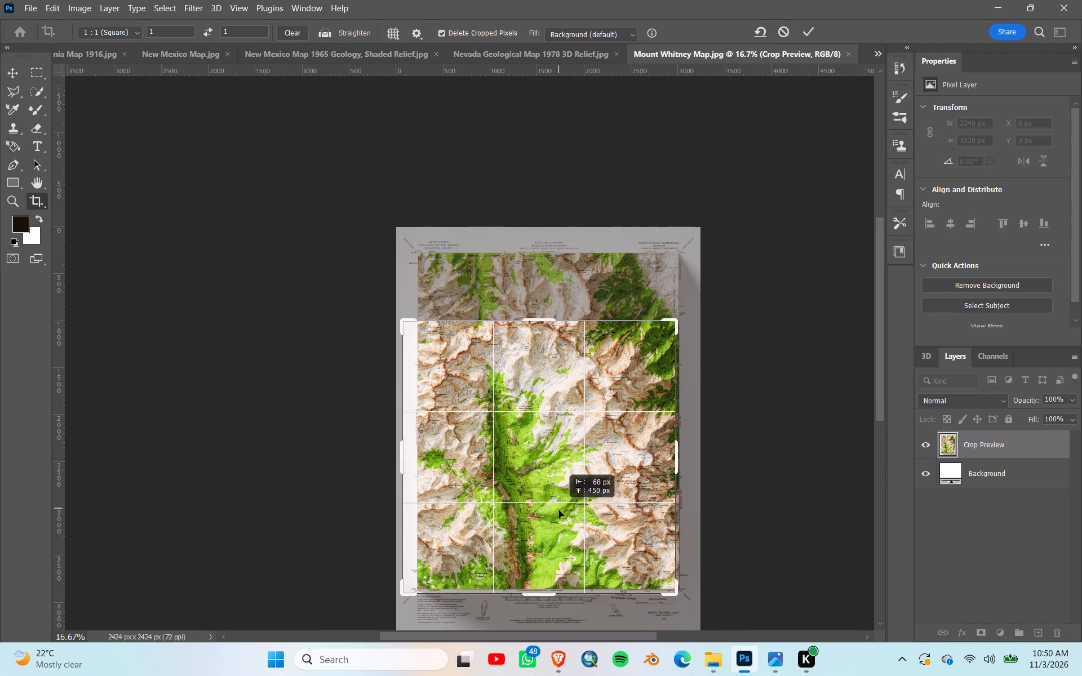
{"action": "left_click_drag", "start_coordinate": [559, 510], "coordinate": [559, 514]}
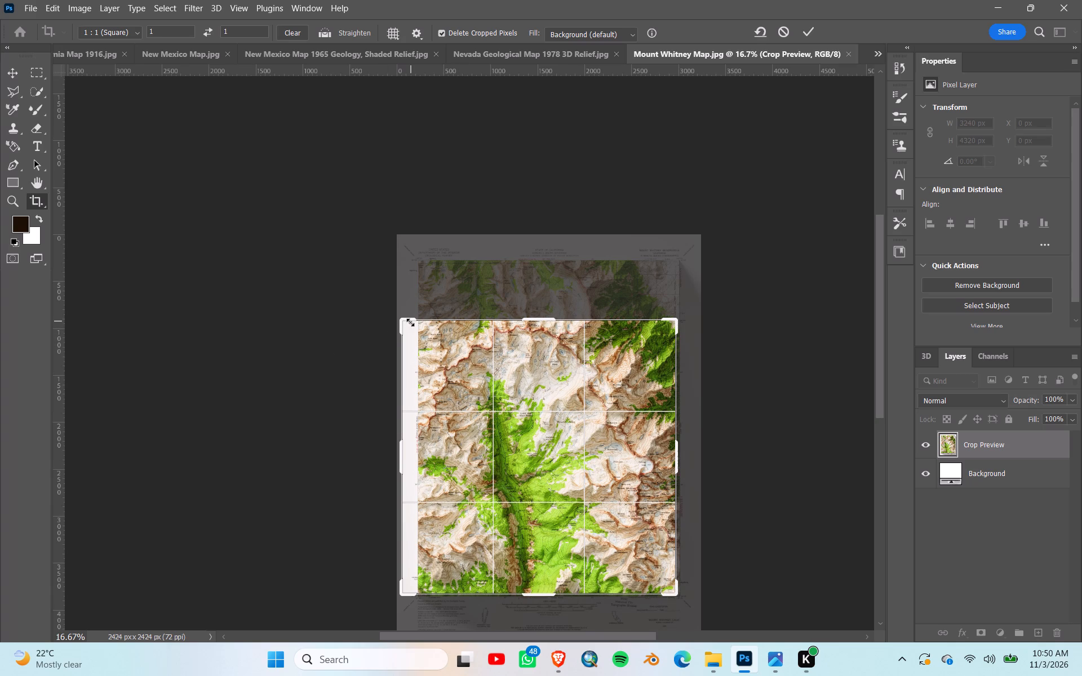
{"action": "left_click_drag", "start_coordinate": [403, 323], "coordinate": [414, 330]}
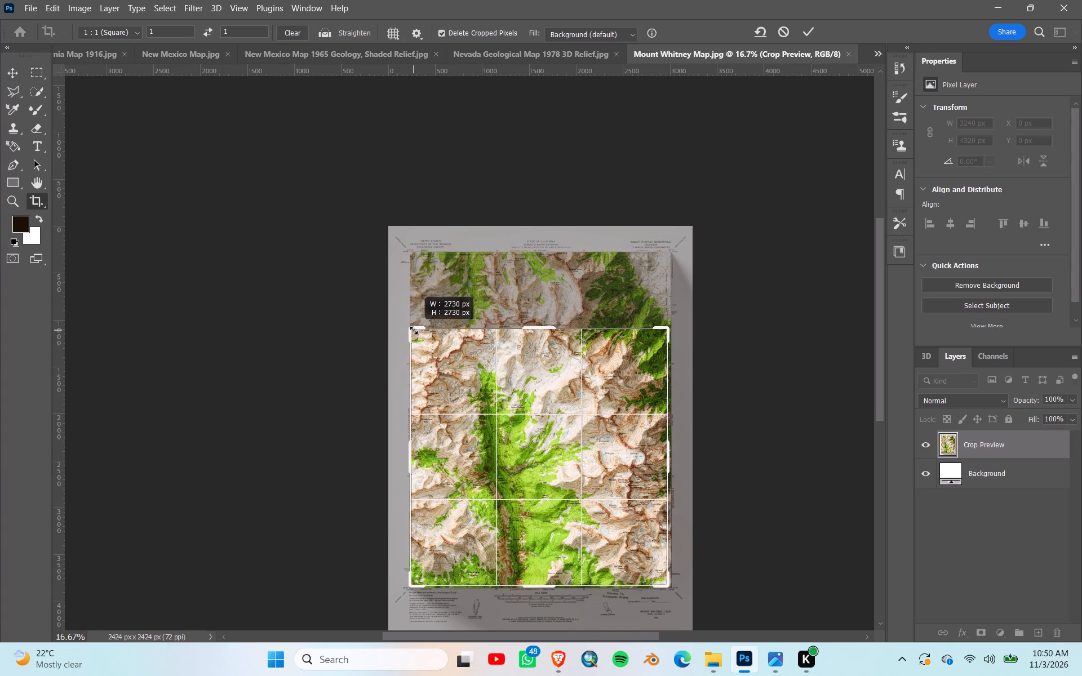
{"action": "left_click_drag", "start_coordinate": [414, 330], "coordinate": [416, 330]}
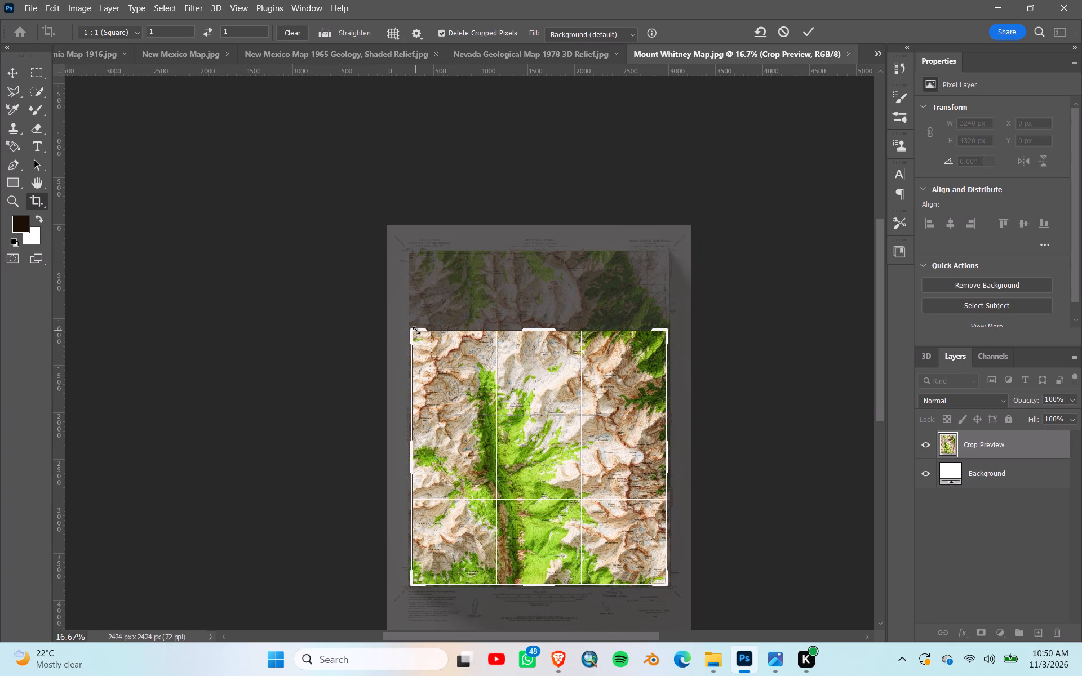
{"action": "left_click", "coordinate": [808, 29]}
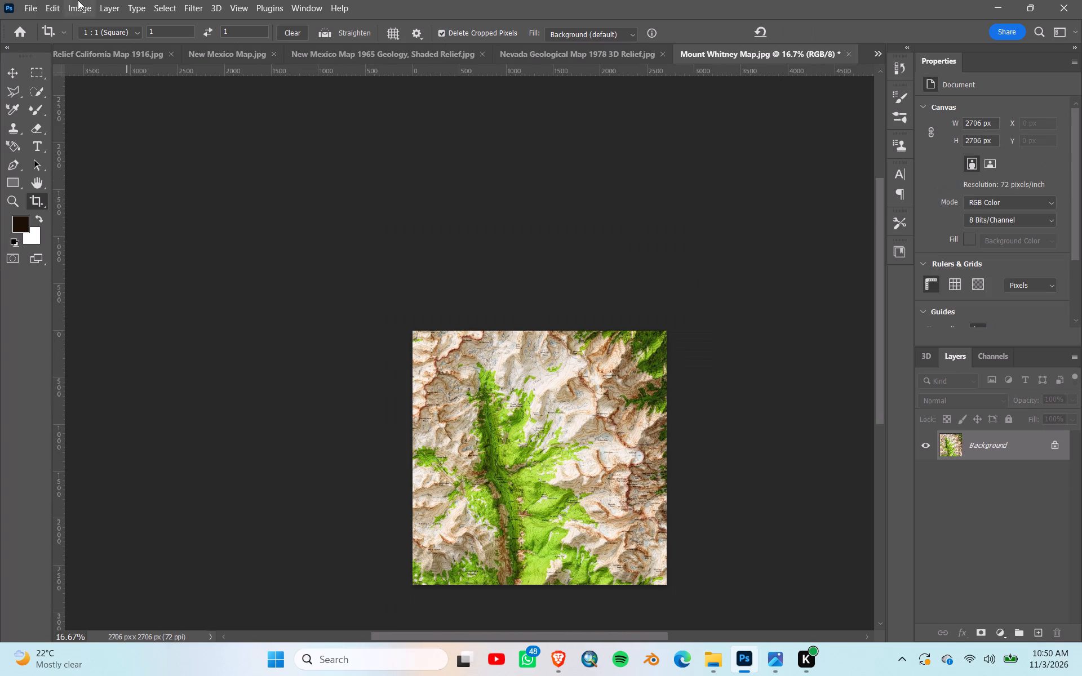
Export the margin-free relief crop as a quality 7 JPG named Mount Whitney Map 2 in the Mount Whitney Map folder.
{"action": "left_click", "coordinate": [28, 7]}
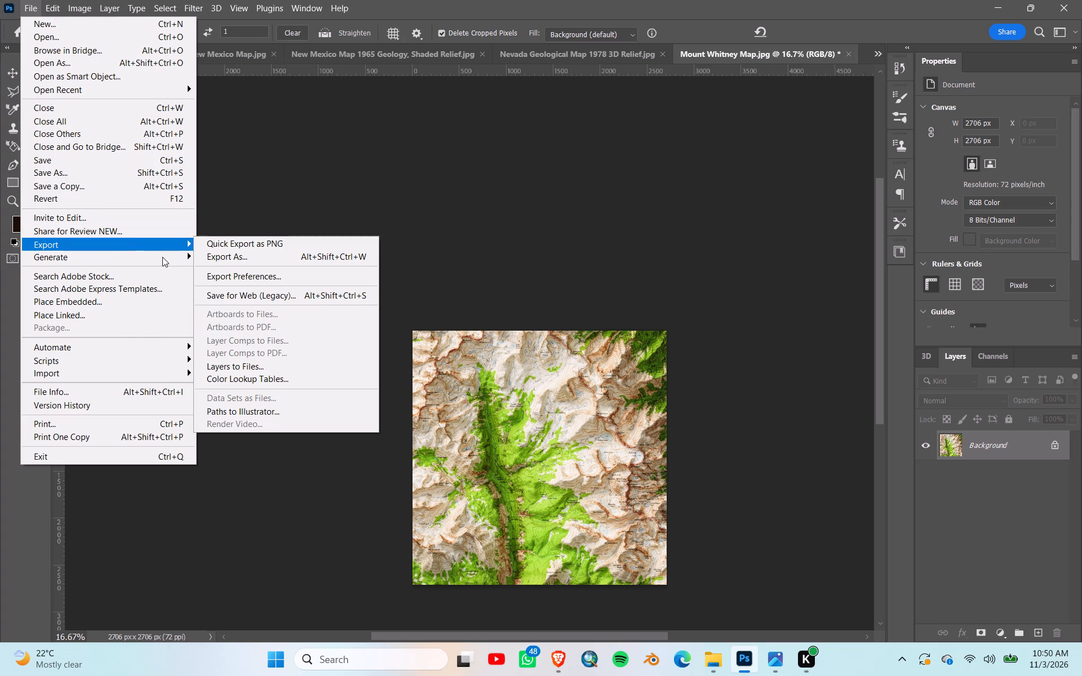
{"action": "left_click", "coordinate": [224, 268]}
{"action": "left_click", "coordinate": [226, 263]}
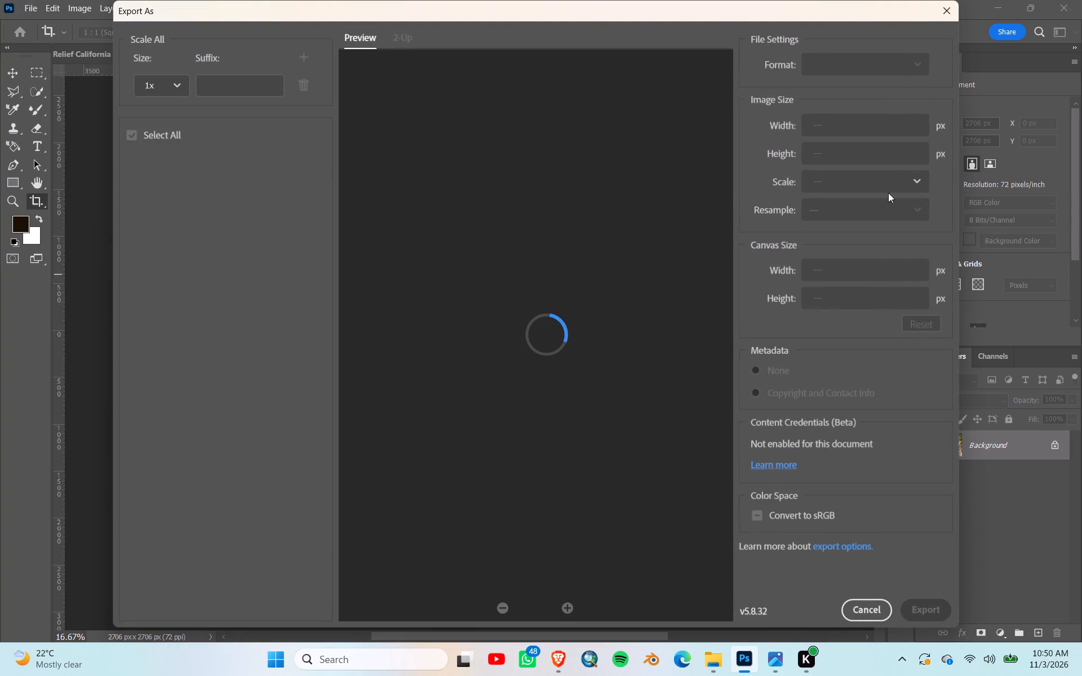
{"action": "left_click_drag", "start_coordinate": [896, 95], "coordinate": [924, 92]}
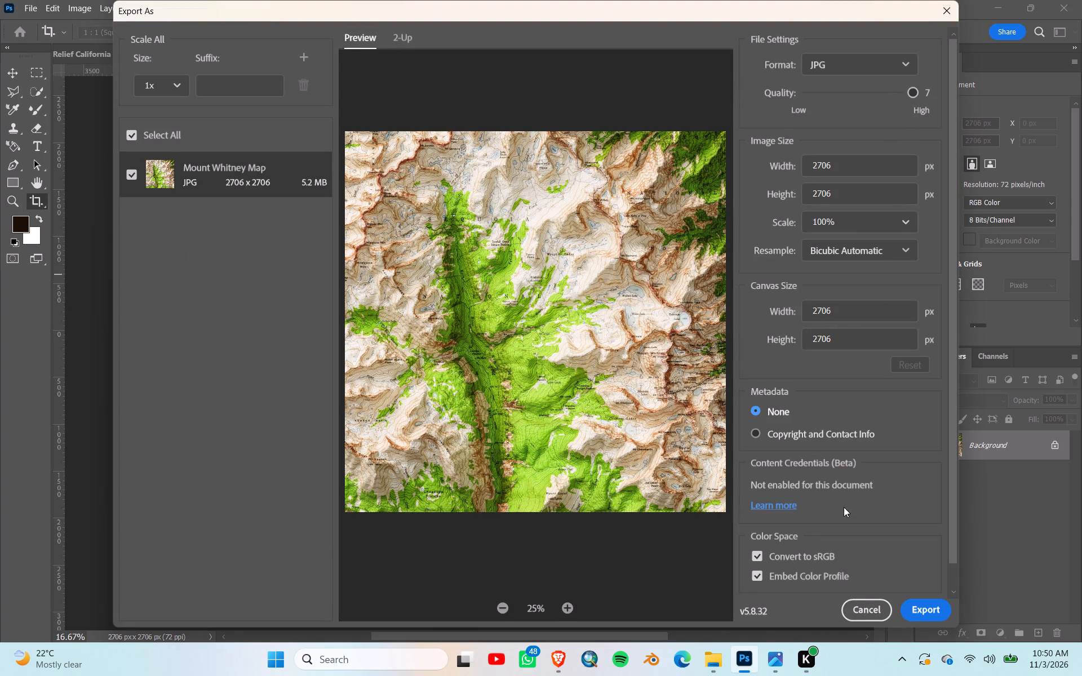
{"action": "left_click", "coordinate": [937, 616]}
{"action": "left_click", "coordinate": [930, 612]}
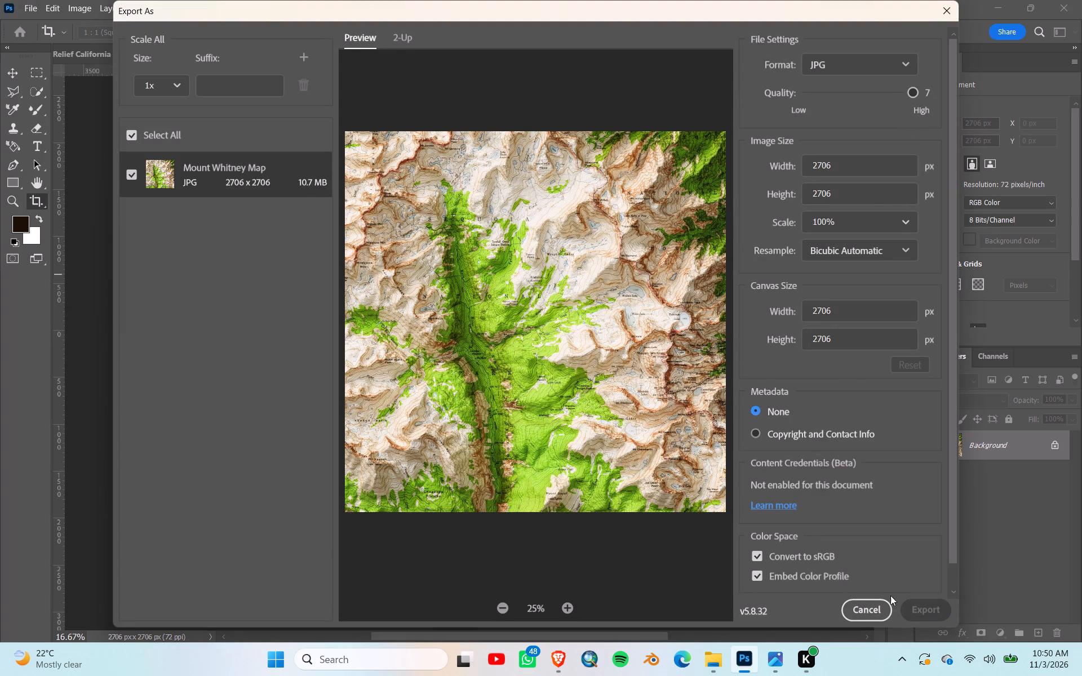
{"action": "left_click", "coordinate": [285, 428]}
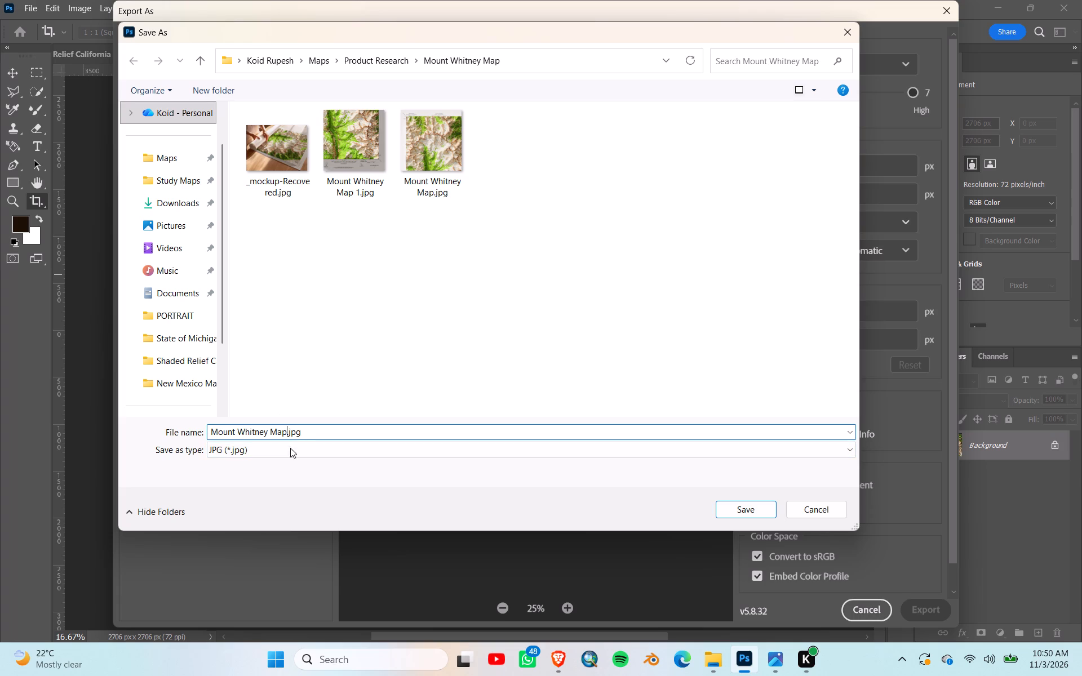
{"action": "key", "text": "space"}
{"action": "key", "text": "2"}
{"action": "key", "text": "Return"}
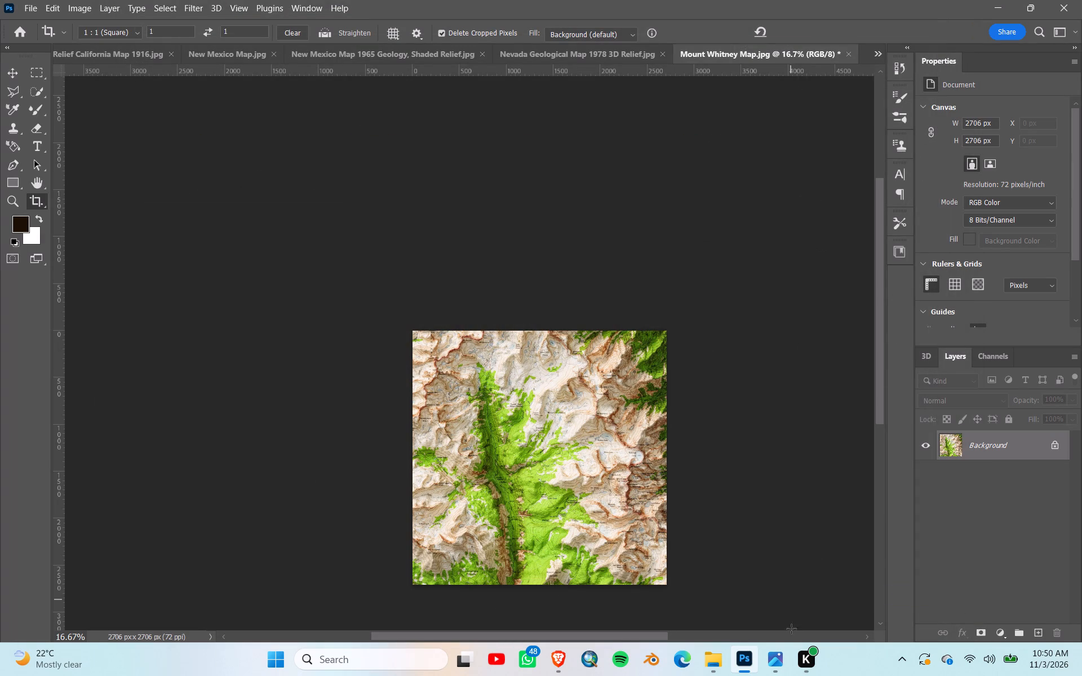
Switch to File Explorer and open the Linville Gorge Wilderness Area map print from the PORTRAIT folder in Photoshop.
{"action": "left_click", "coordinate": [717, 667]}
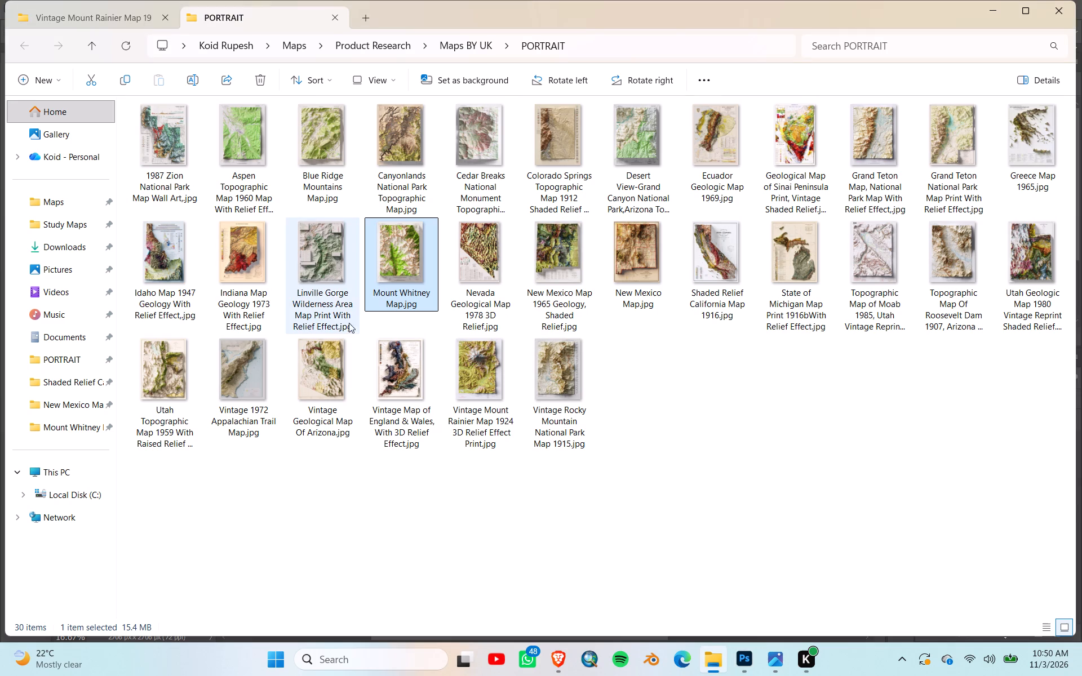
{"action": "left_click", "coordinate": [333, 279]}
{"action": "right_click", "coordinate": [335, 268]}
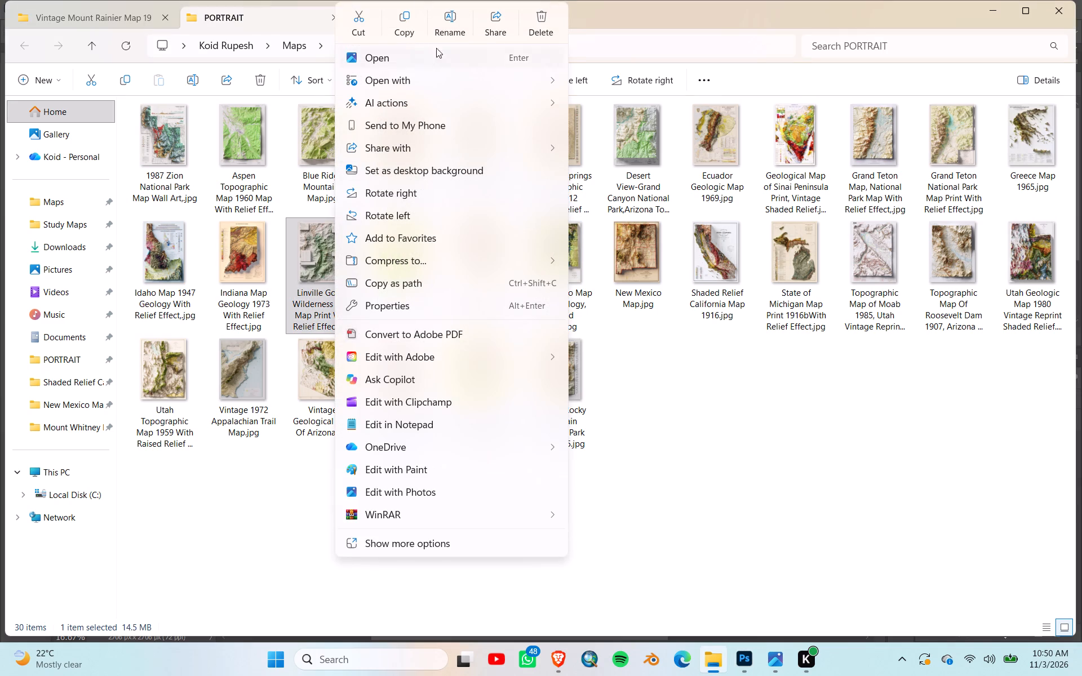
{"action": "left_click", "coordinate": [617, 127]}
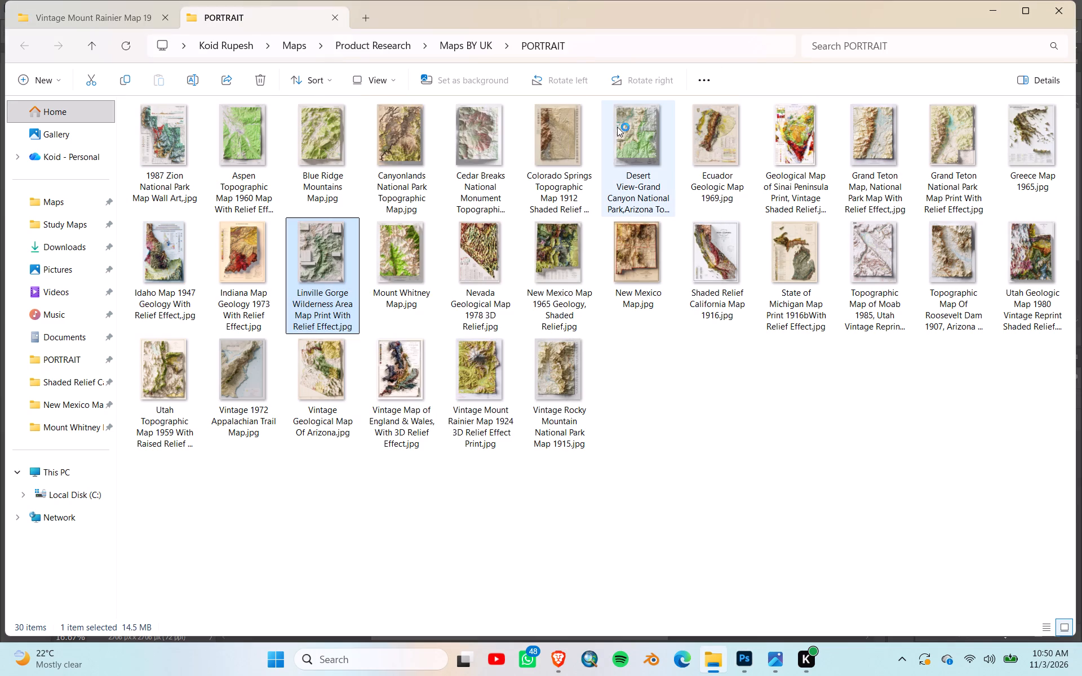
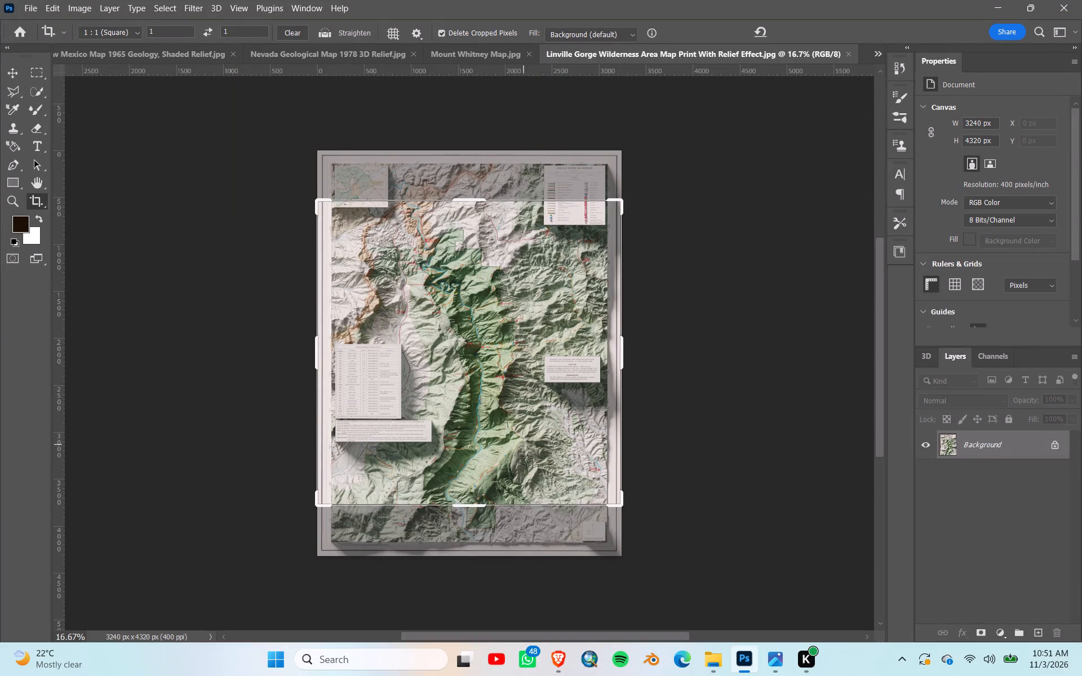
Crop the Linville Gorge map to a 2388 px square from its left edge, framing the hiking trails table and the green gorge.
{"action": "left_click_drag", "start_coordinate": [625, 507], "coordinate": [570, 493]}
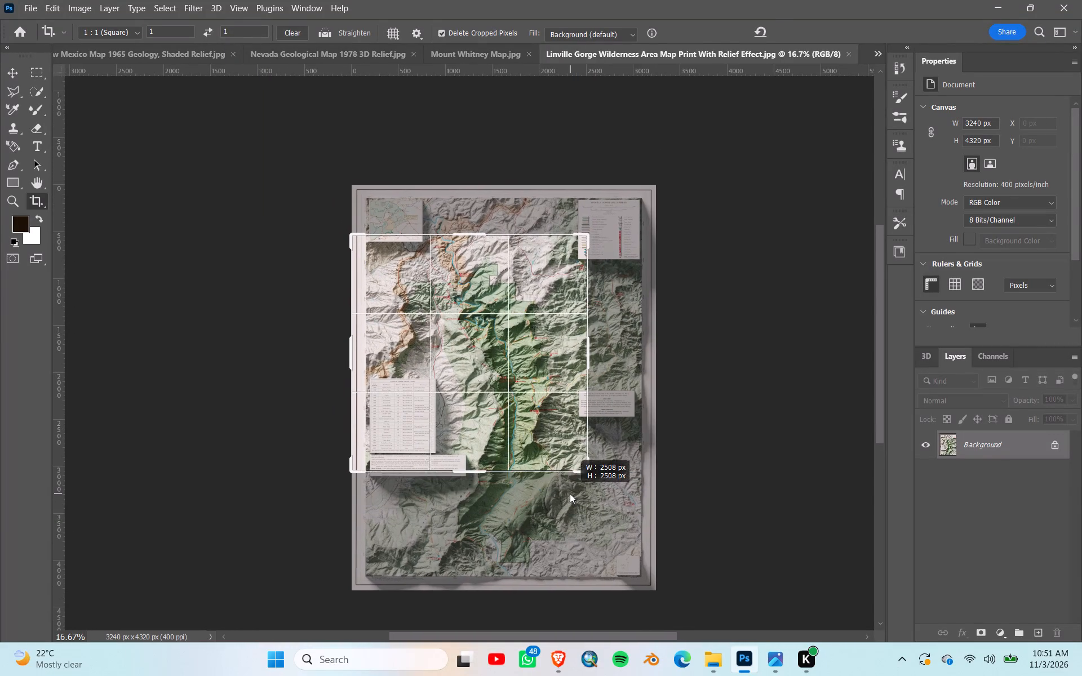
{"action": "left_click_drag", "start_coordinate": [570, 493], "coordinate": [569, 492]}
{"action": "left_click_drag", "start_coordinate": [480, 376], "coordinate": [478, 370]}
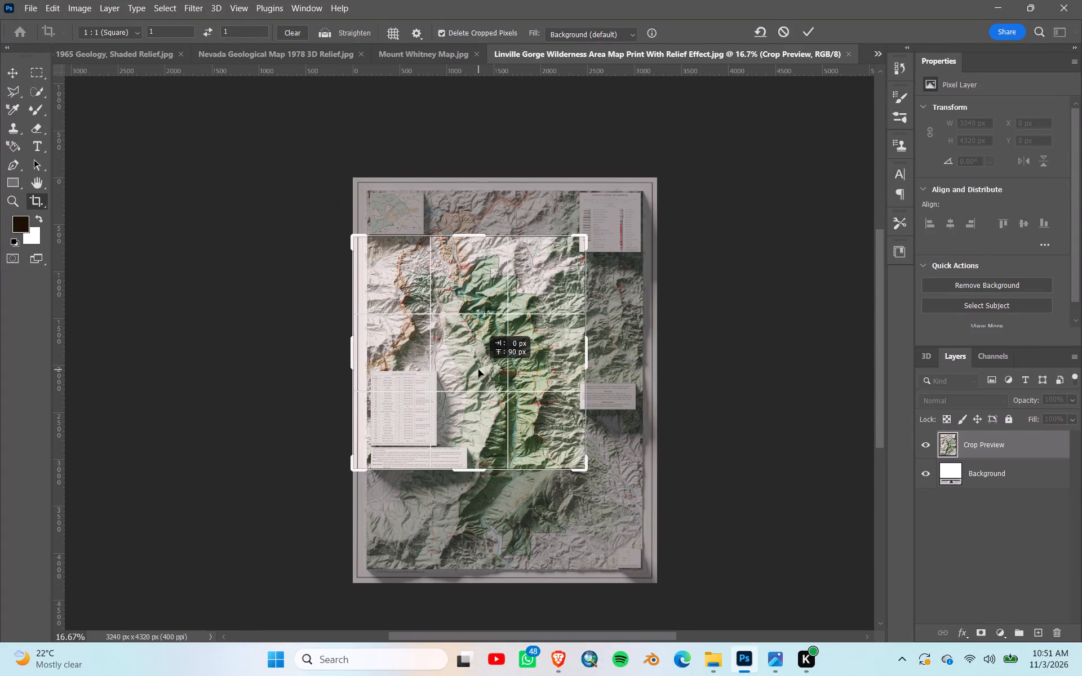
{"action": "left_click_drag", "start_coordinate": [478, 370], "coordinate": [480, 356]}
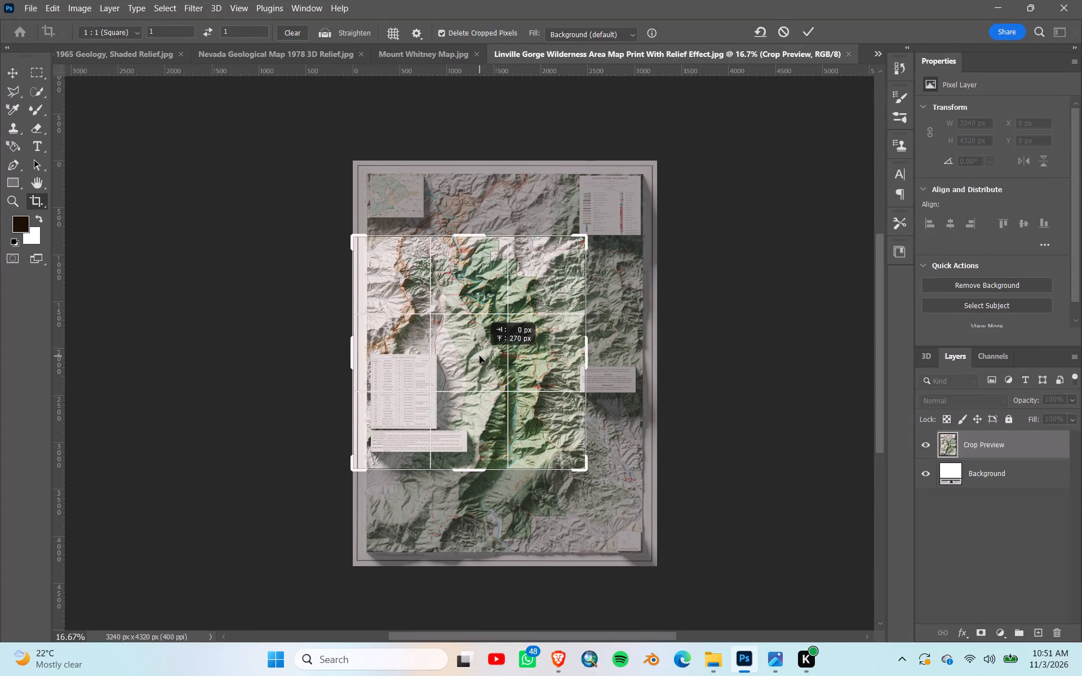
{"action": "left_click_drag", "start_coordinate": [480, 356], "coordinate": [476, 353]}
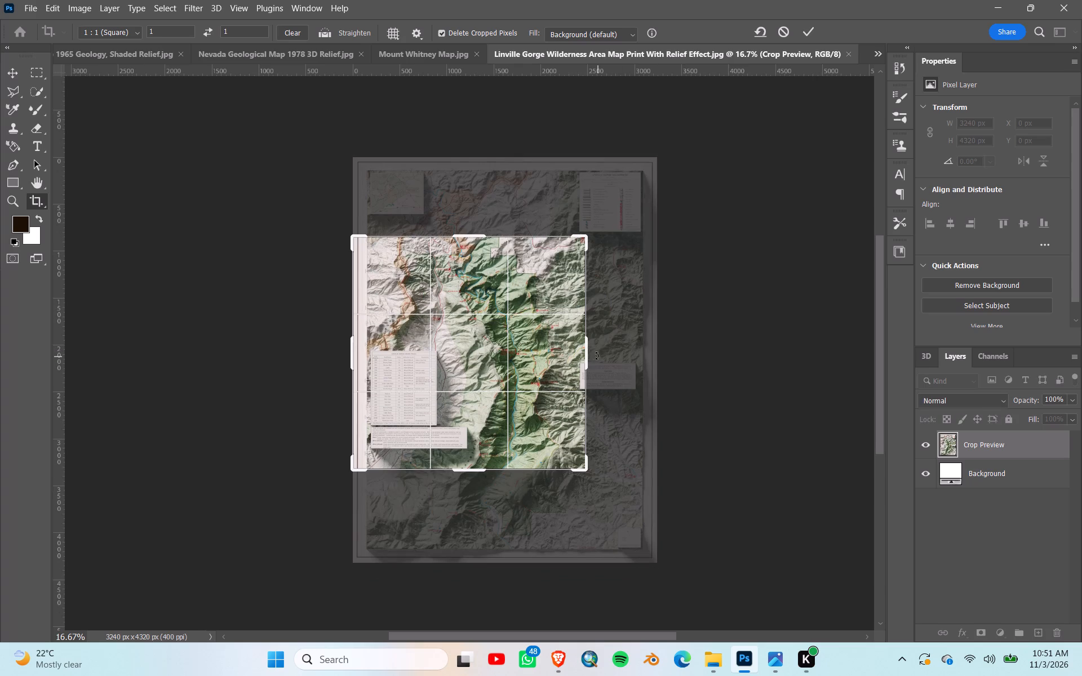
{"action": "left_click", "coordinate": [591, 355]}
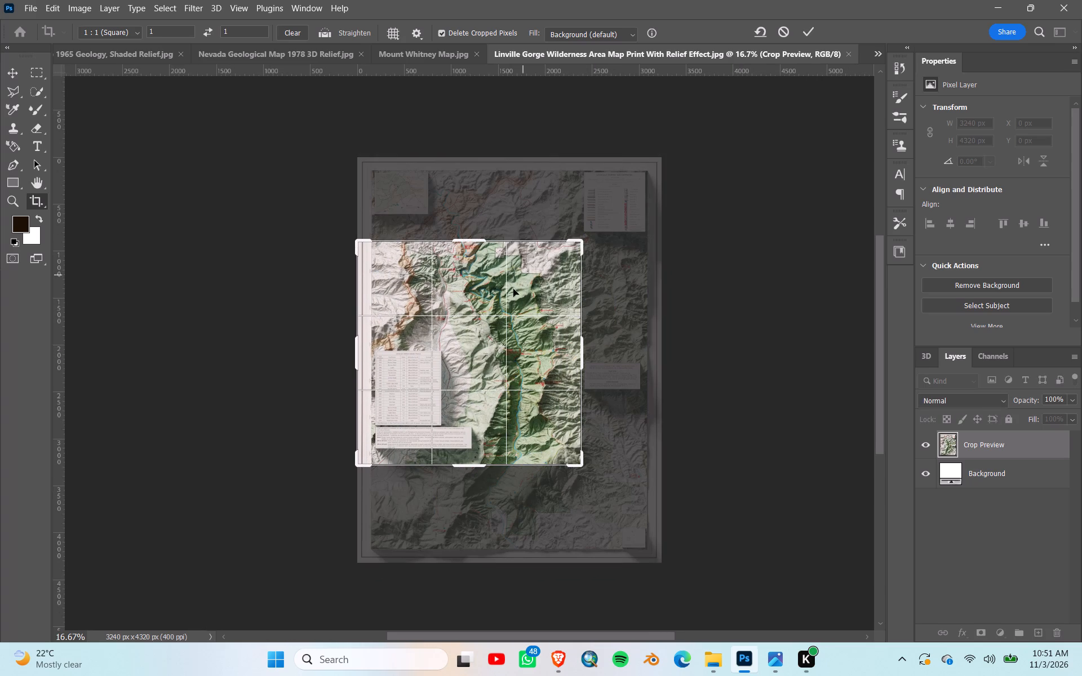
{"action": "left_click_drag", "start_coordinate": [502, 307], "coordinate": [501, 269]}
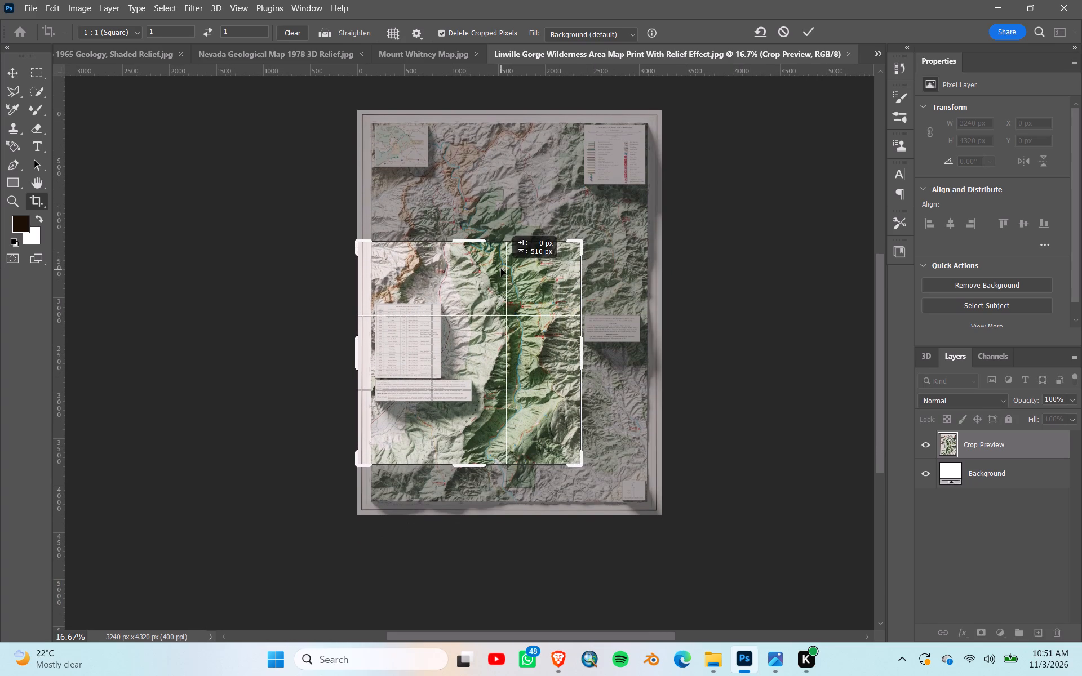
{"action": "left_click_drag", "start_coordinate": [501, 269], "coordinate": [501, 276]}
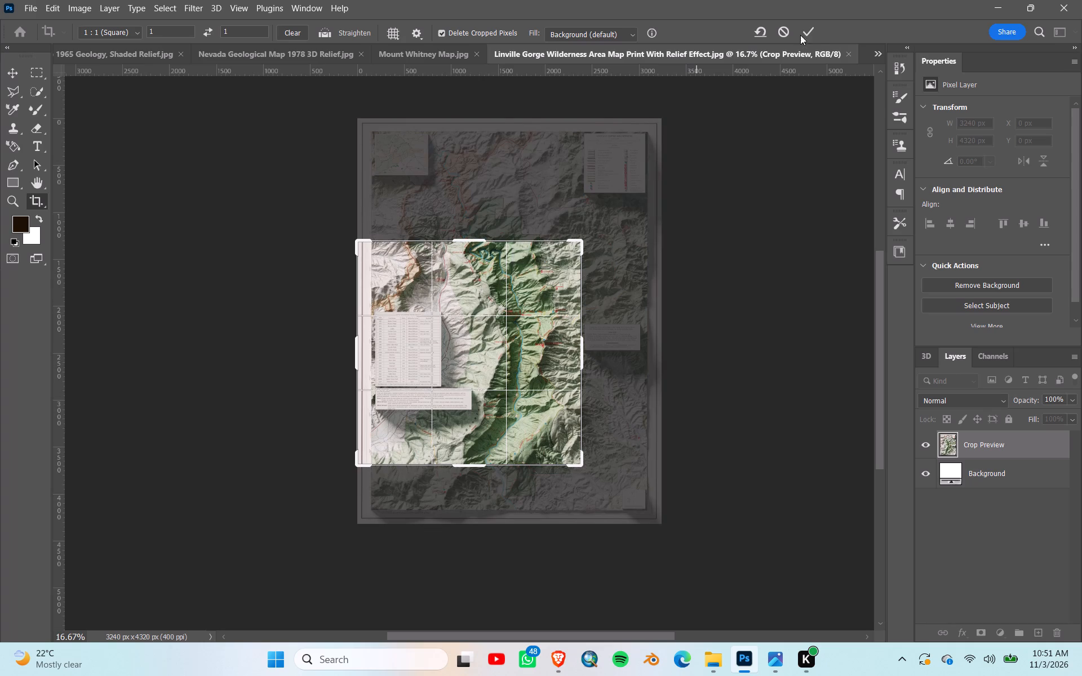
{"action": "left_click", "coordinate": [815, 32]}
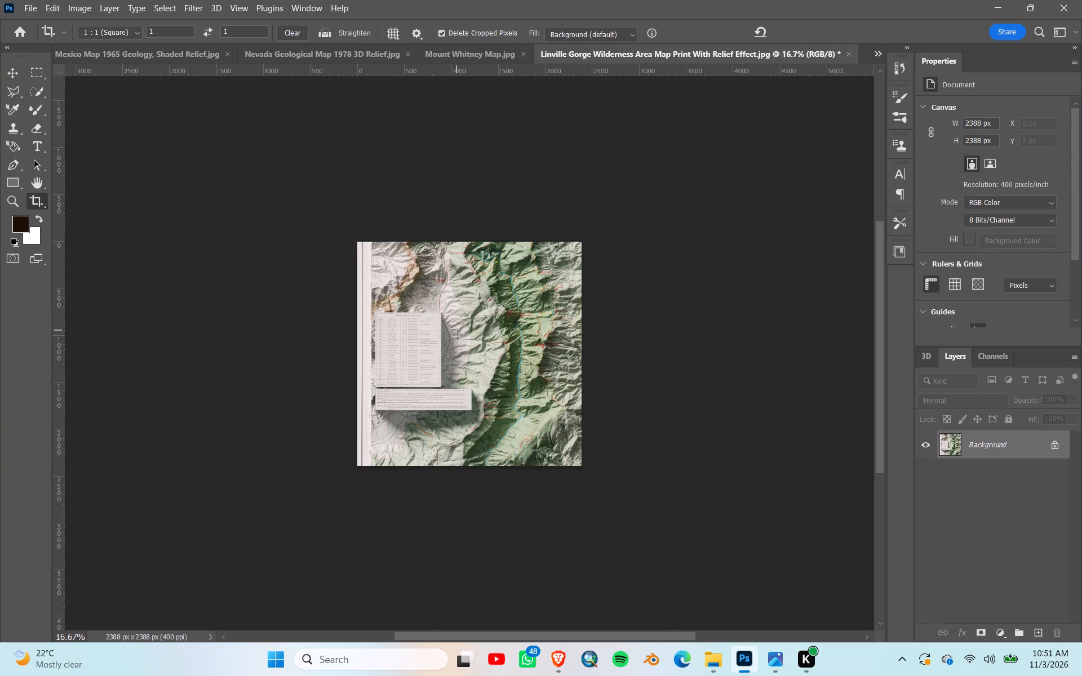
Export the crop as a quality 7 JPG under its existing name in Product Research's Linville Gorge Wilderness Area Map Print With Relief Effect folder.
{"action": "key", "text": "ctrl+equal"}
{"action": "key", "text": "ctrl+equal"}
{"action": "key", "text": "ctrl+equal"}
{"action": "key", "text": "ctrl+equal"}
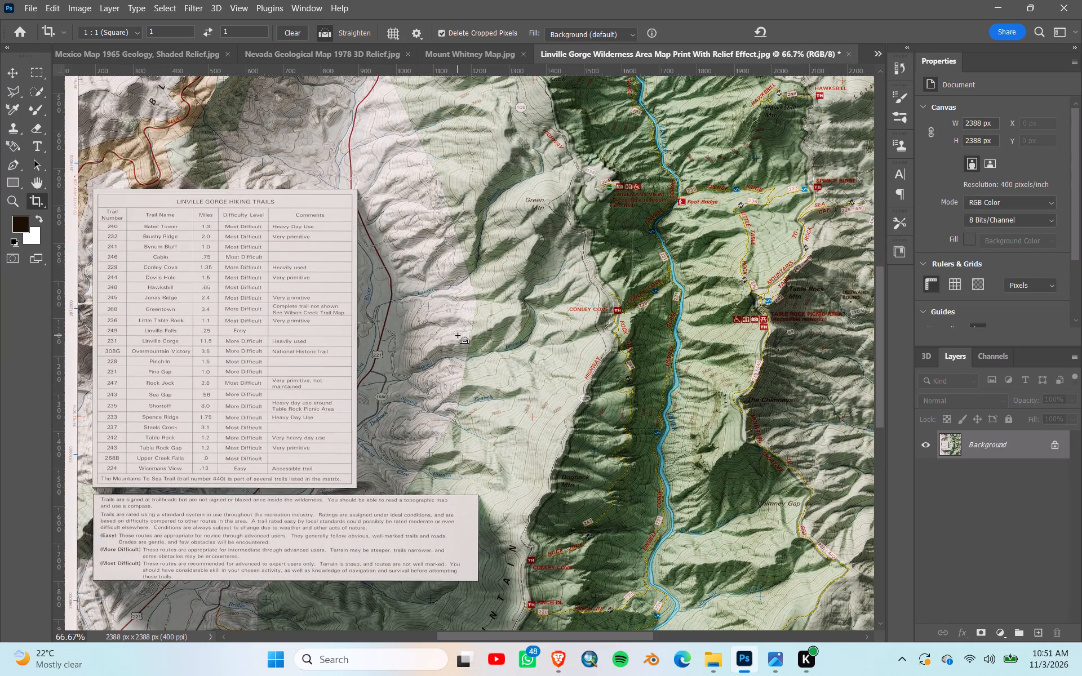
{"action": "key", "text": "ctrl+minus"}
{"action": "key", "text": "ctrl+minus"}
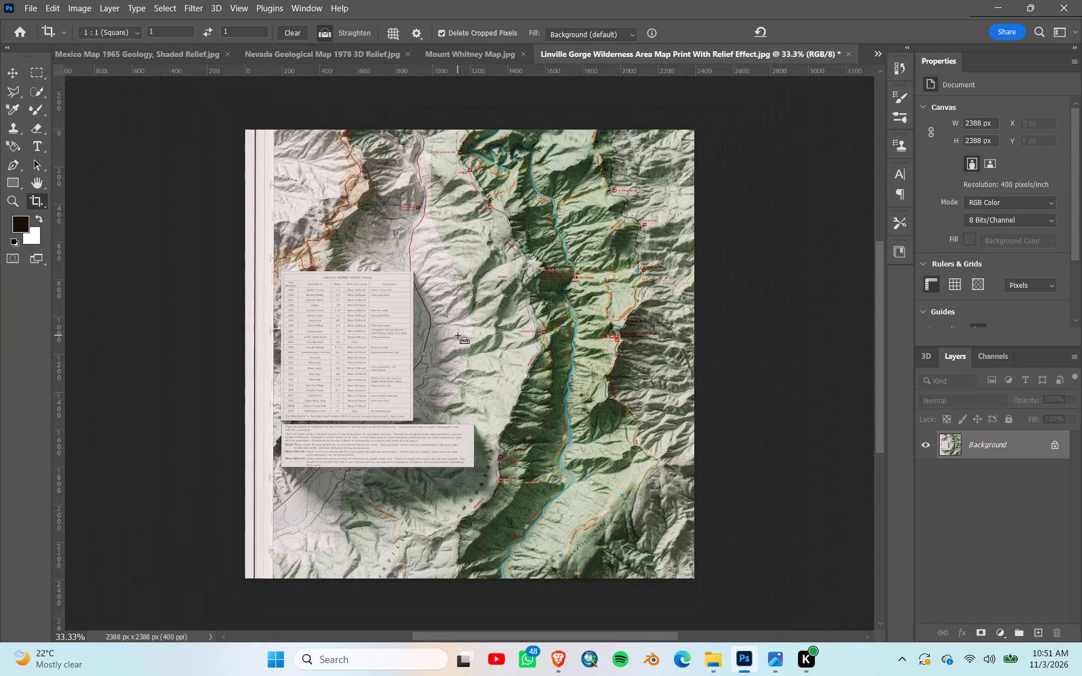
{"action": "left_click", "coordinate": [25, 9]}
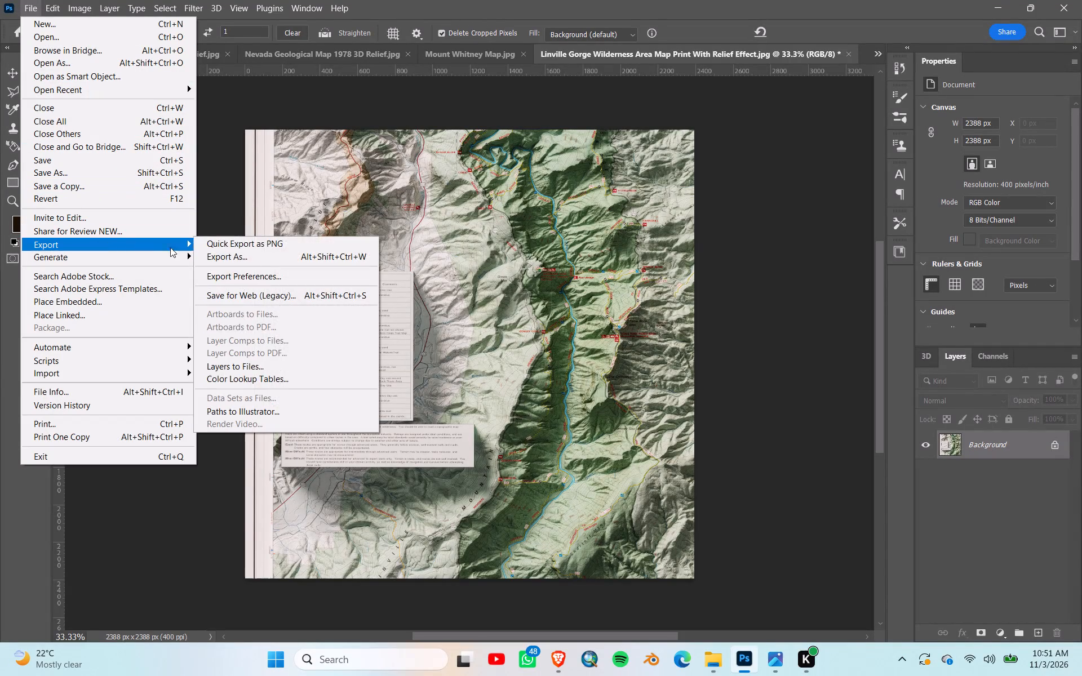
{"action": "left_click", "coordinate": [232, 256]}
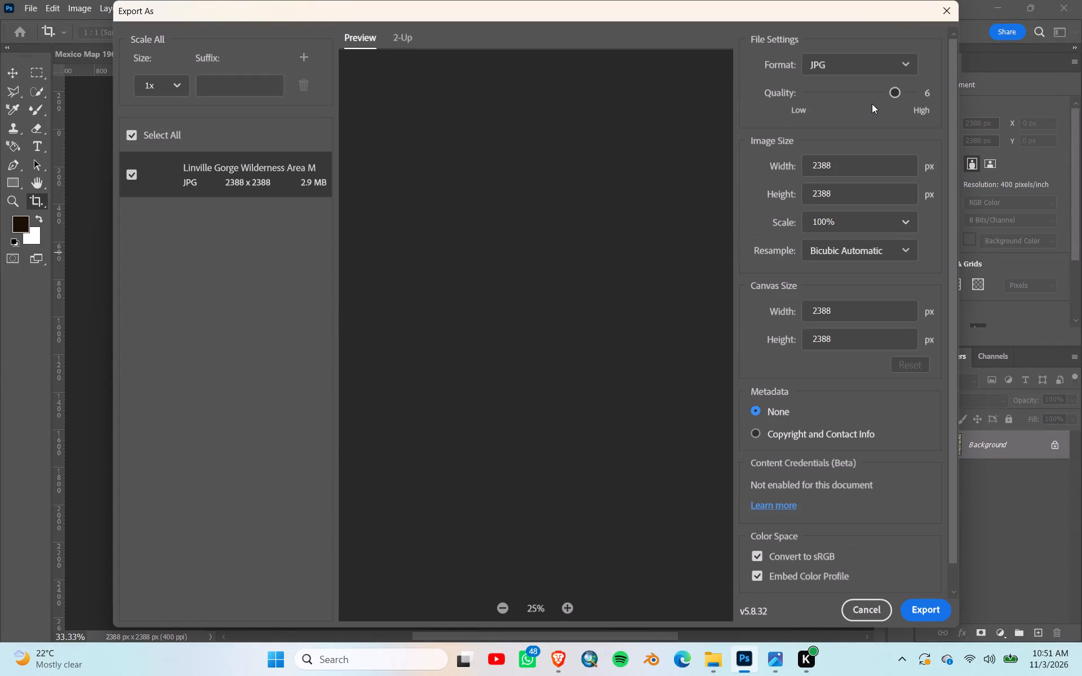
{"action": "left_click_drag", "start_coordinate": [888, 95], "coordinate": [936, 97]}
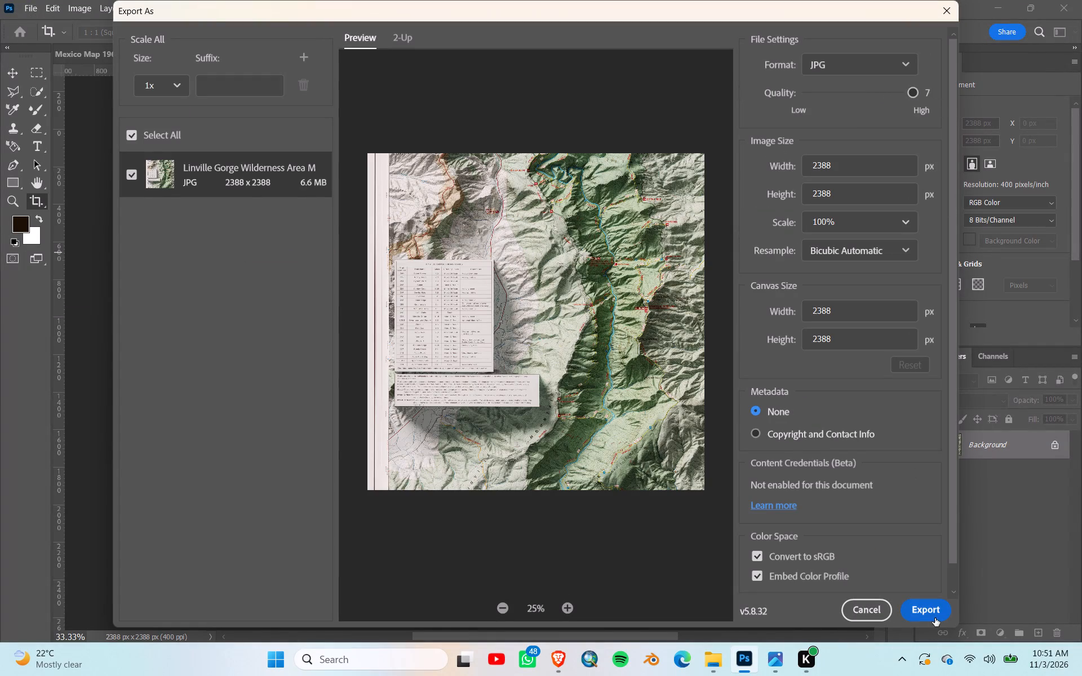
{"action": "left_click", "coordinate": [935, 618]}
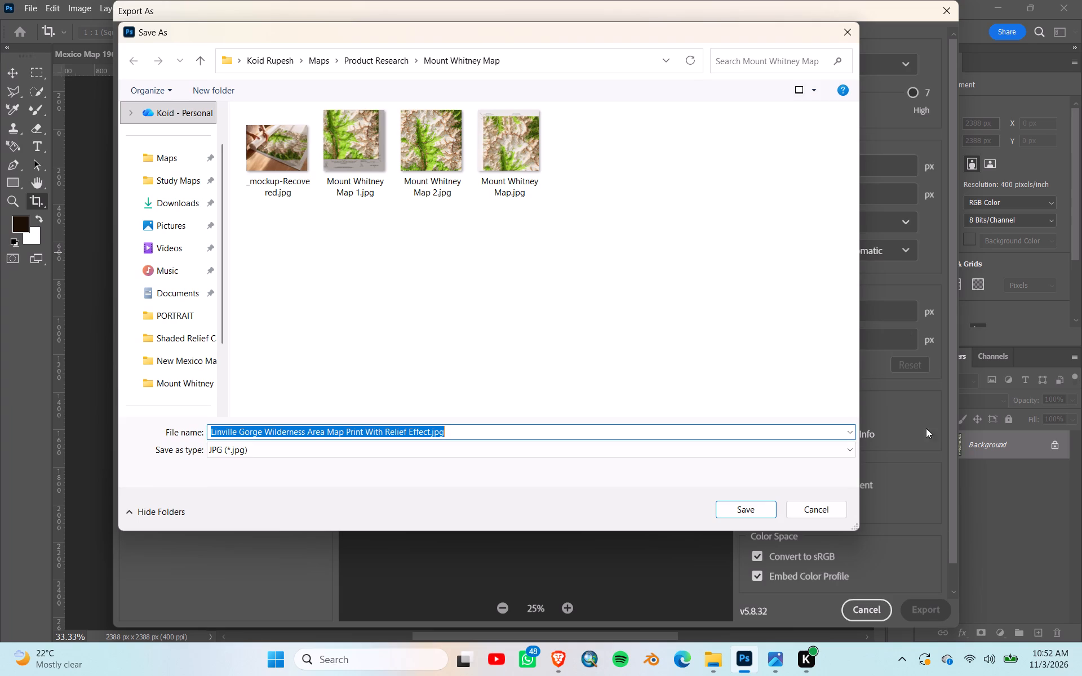
{"action": "left_click", "coordinate": [366, 57]}
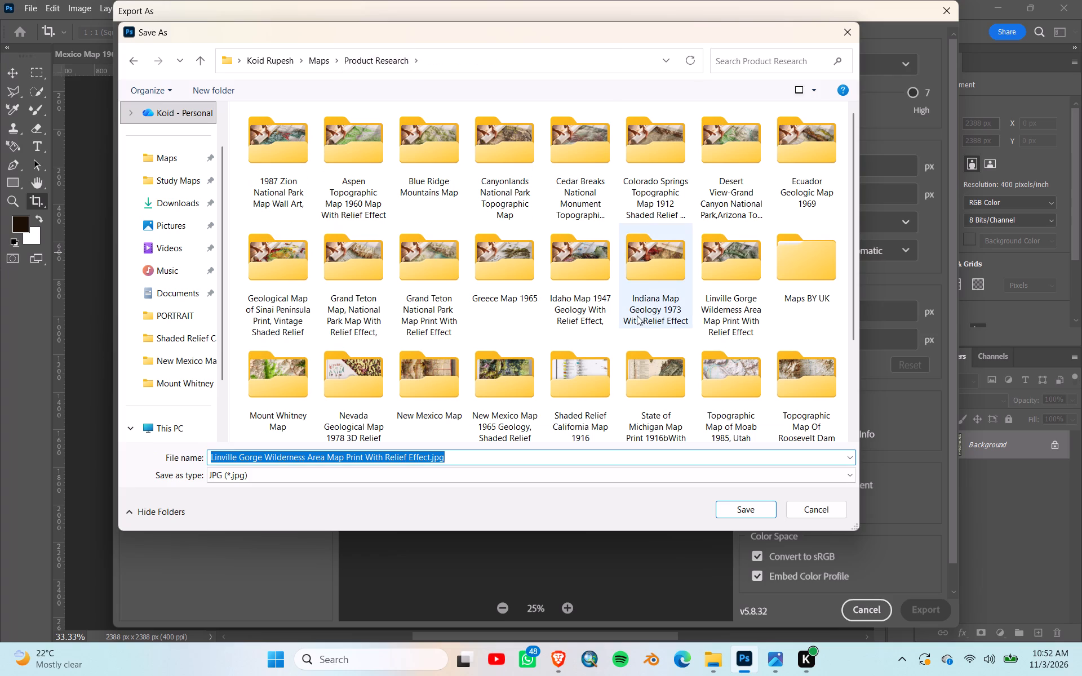
{"action": "scroll", "coordinate": [636, 316], "scroll_direction": "down", "scroll_amount": 2}
{"action": "scroll", "coordinate": [623, 317], "scroll_direction": "up", "scroll_amount": 2}
{"action": "double_click", "coordinate": [739, 268]}
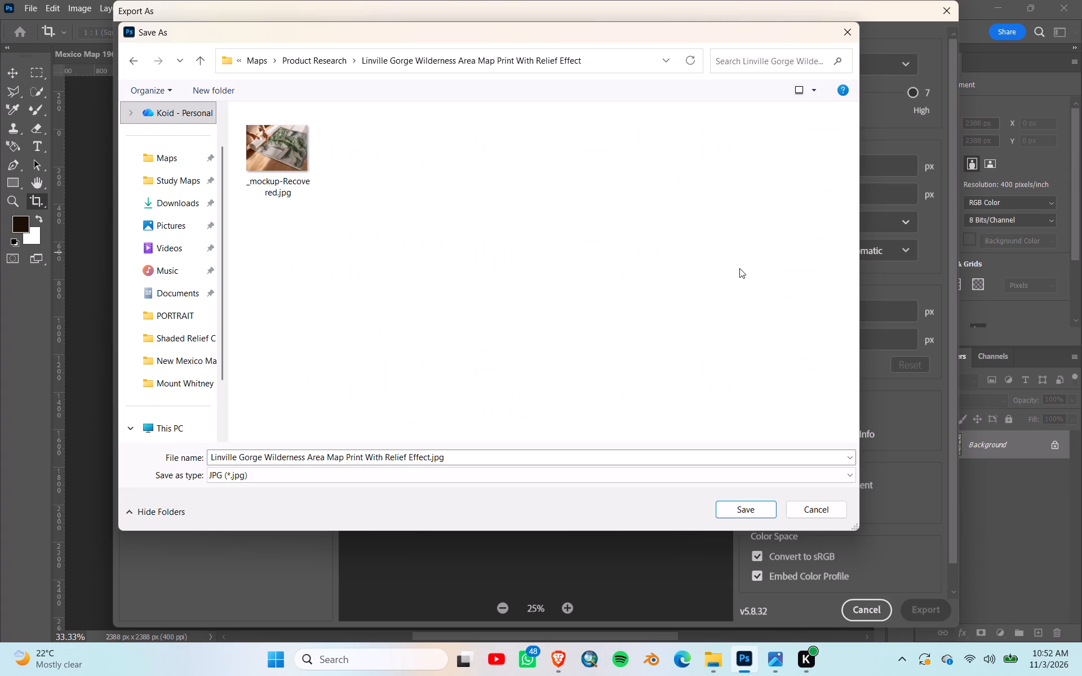
{"action": "left_click", "coordinate": [747, 508]}
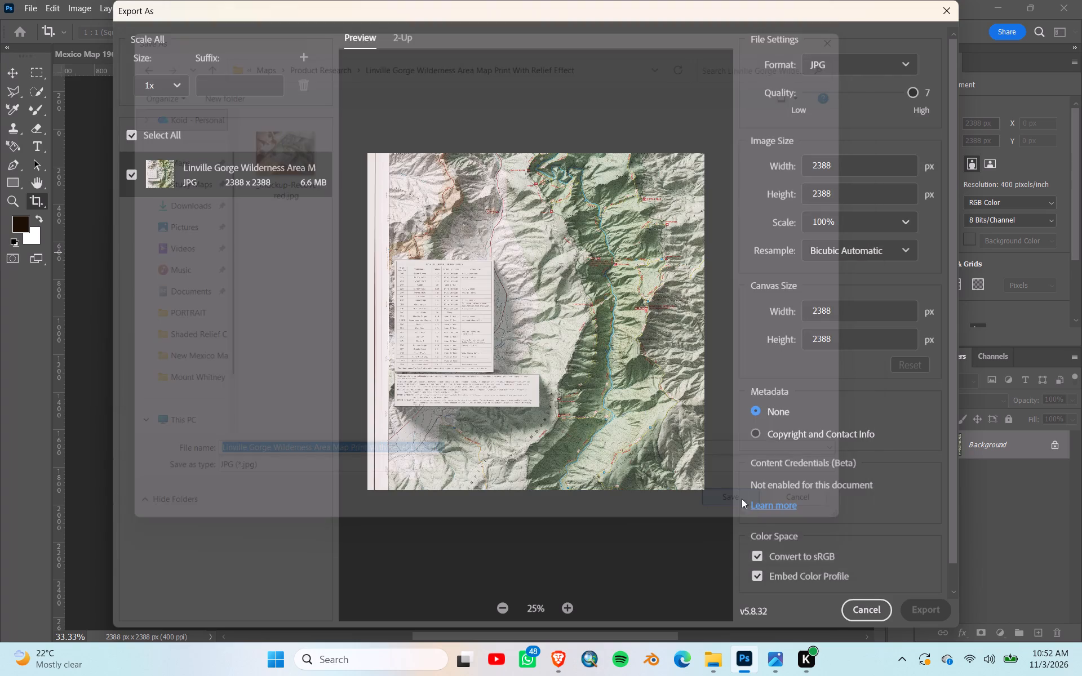
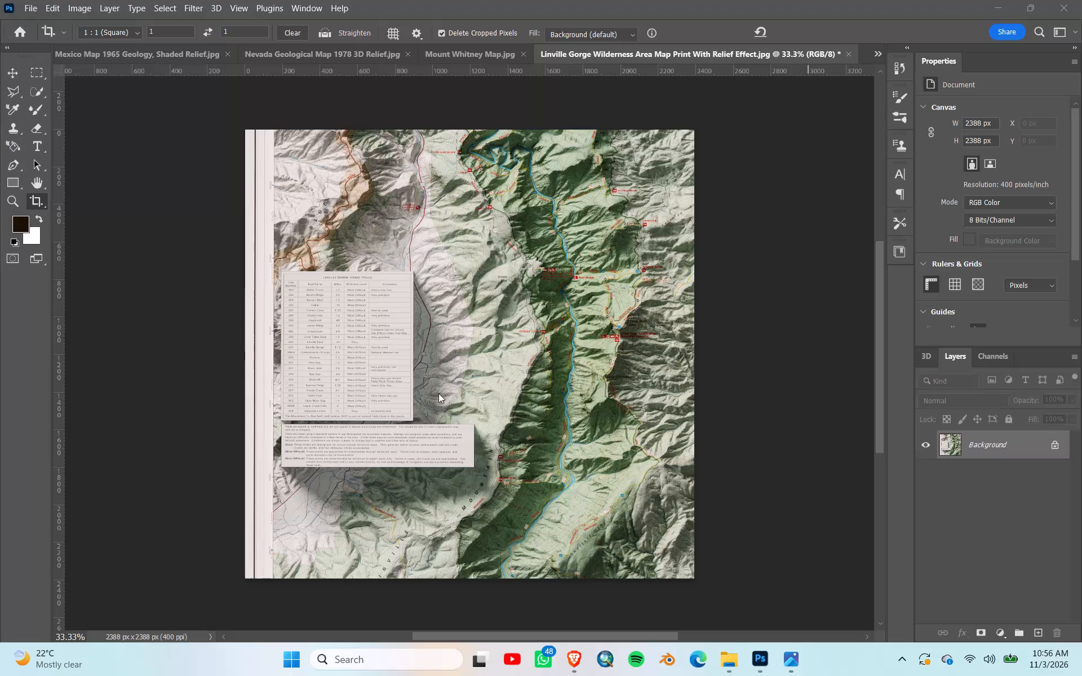
Search Windows for "KUR" and launch the Kuro app.
{"action": "left_click", "coordinate": [428, 660]}
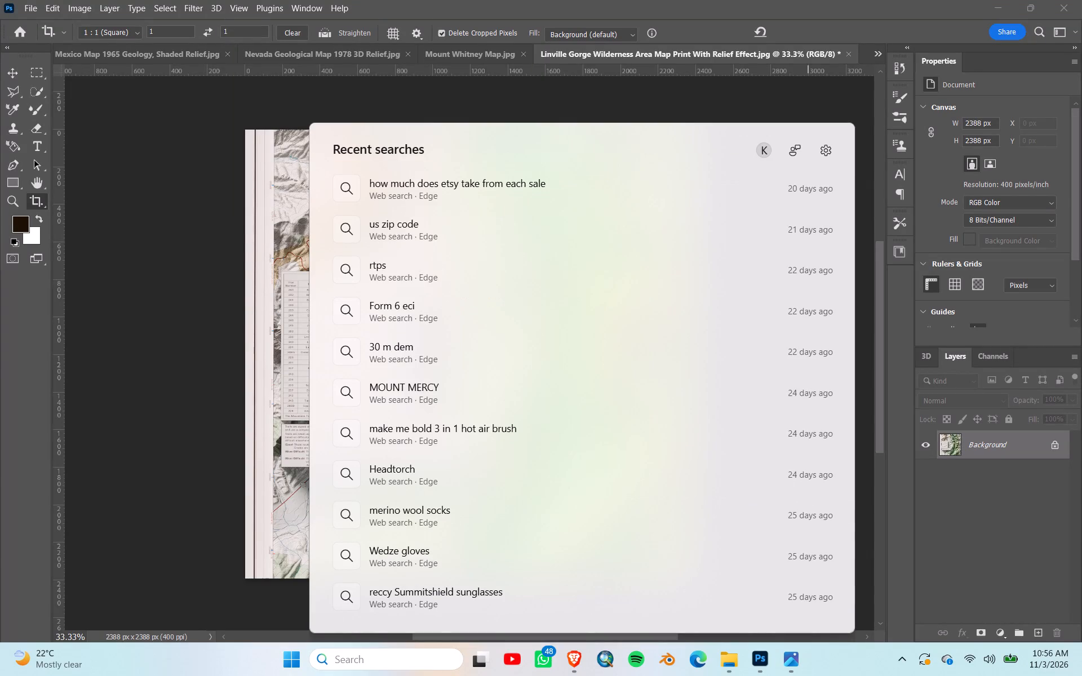
{"action": "type", "text": "KUR"}
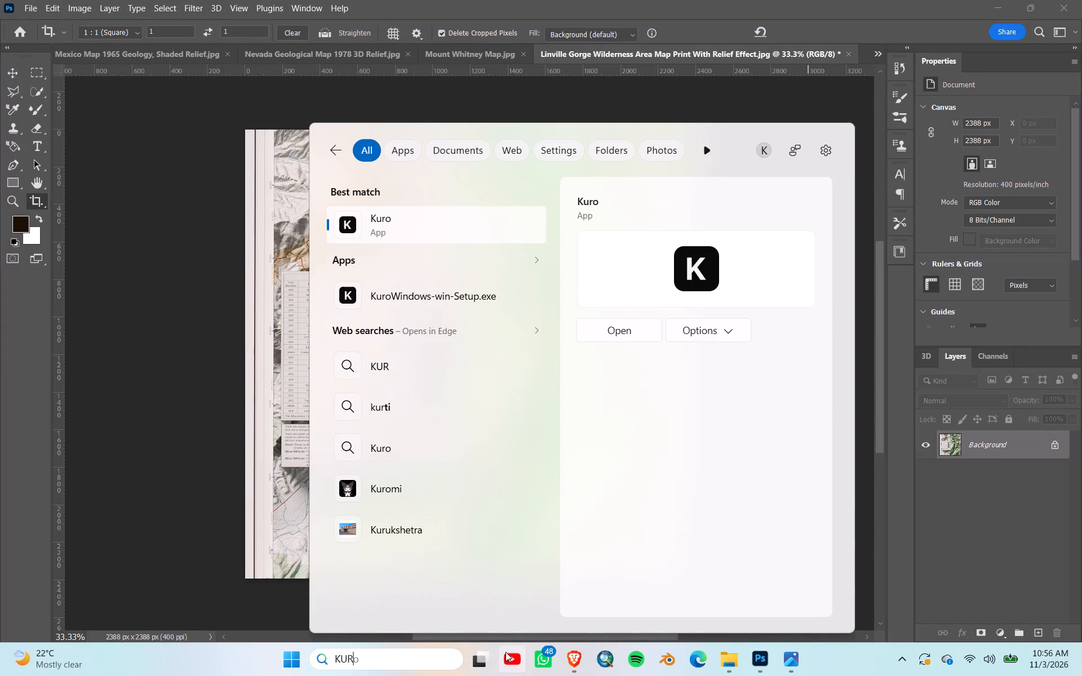
{"action": "left_click", "coordinate": [633, 322]}
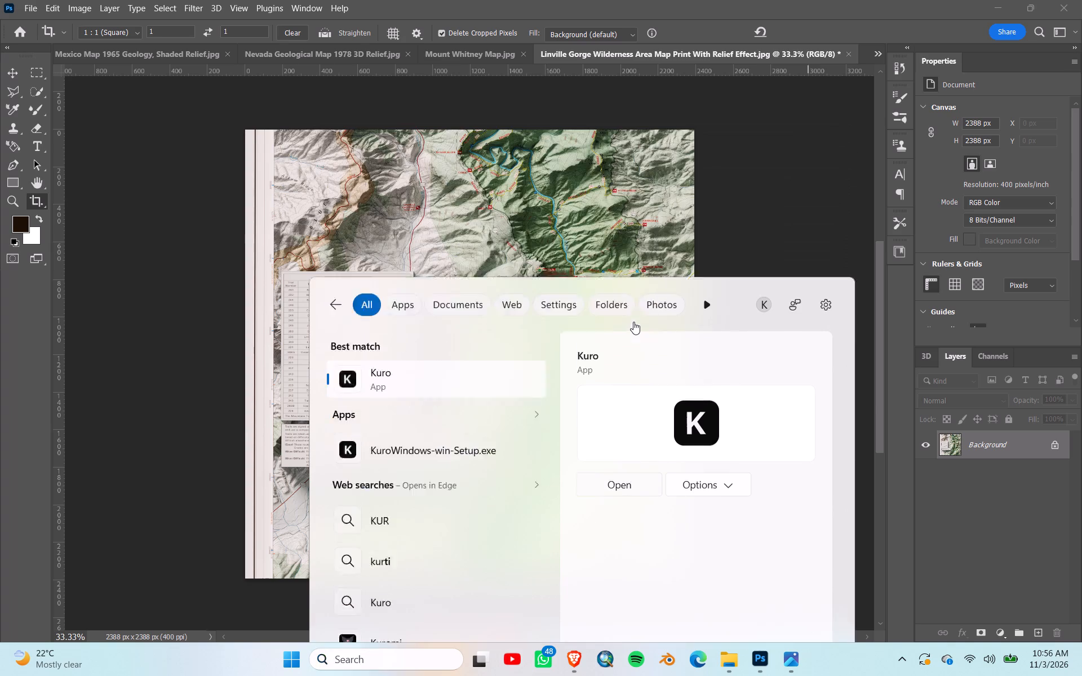
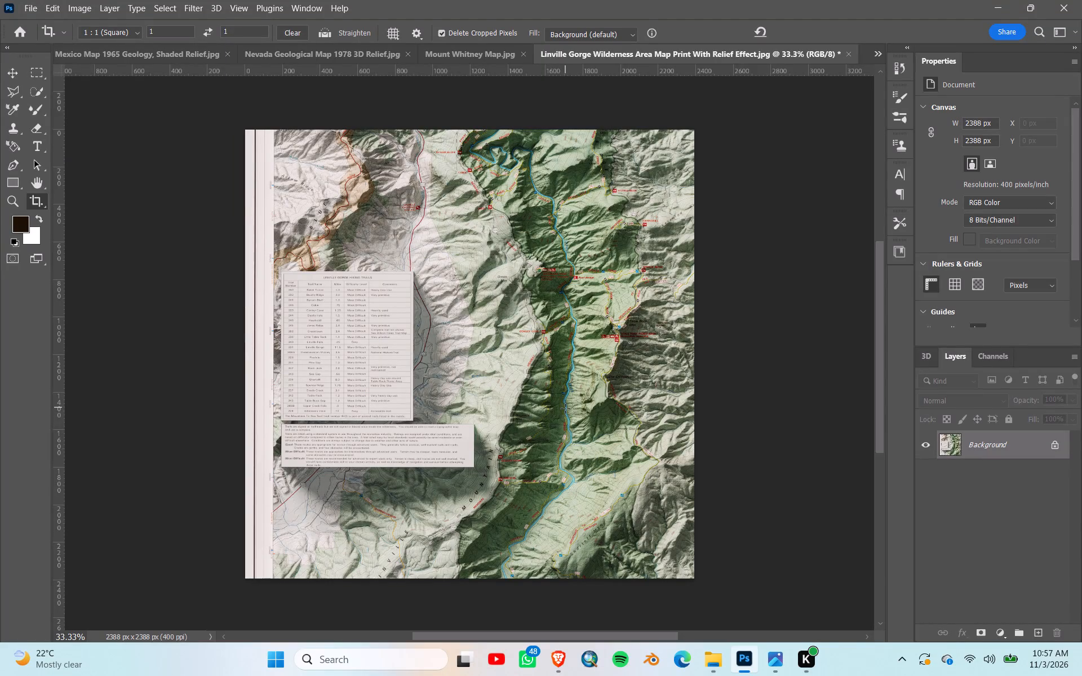
Undo the last crop on the Linville Gorge map.
{"action": "key", "text": "ctrl+z"}
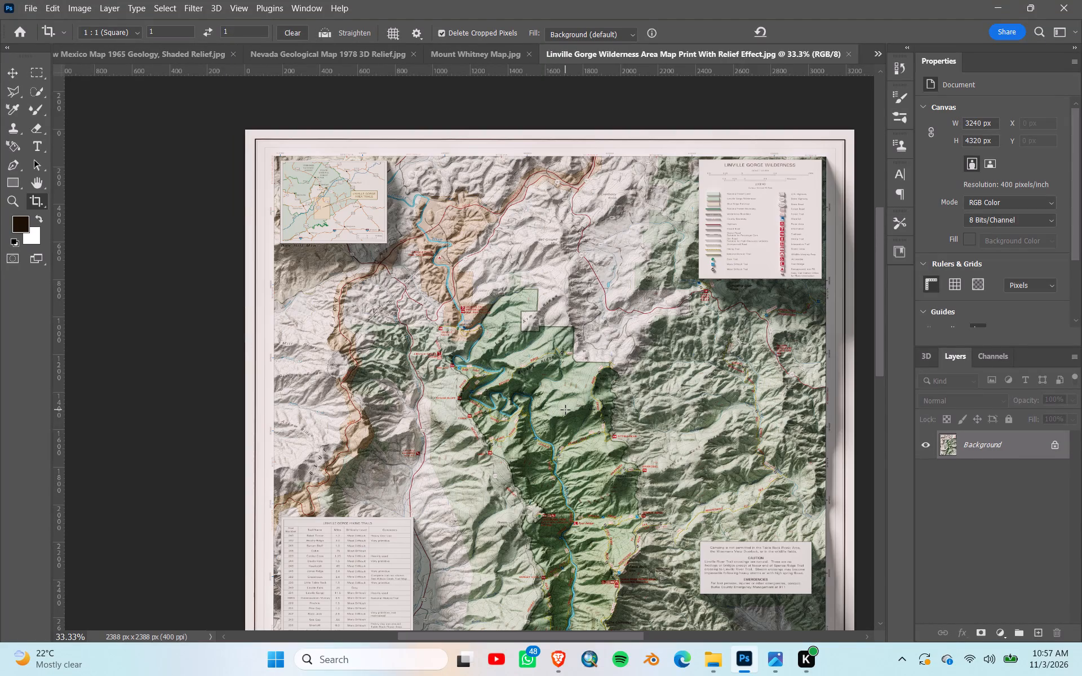
Crop the Linville Gorge map to a square of about 1972 px covering the print's upper-right corner with the legend.
{"action": "left_click", "coordinate": [648, 366]}
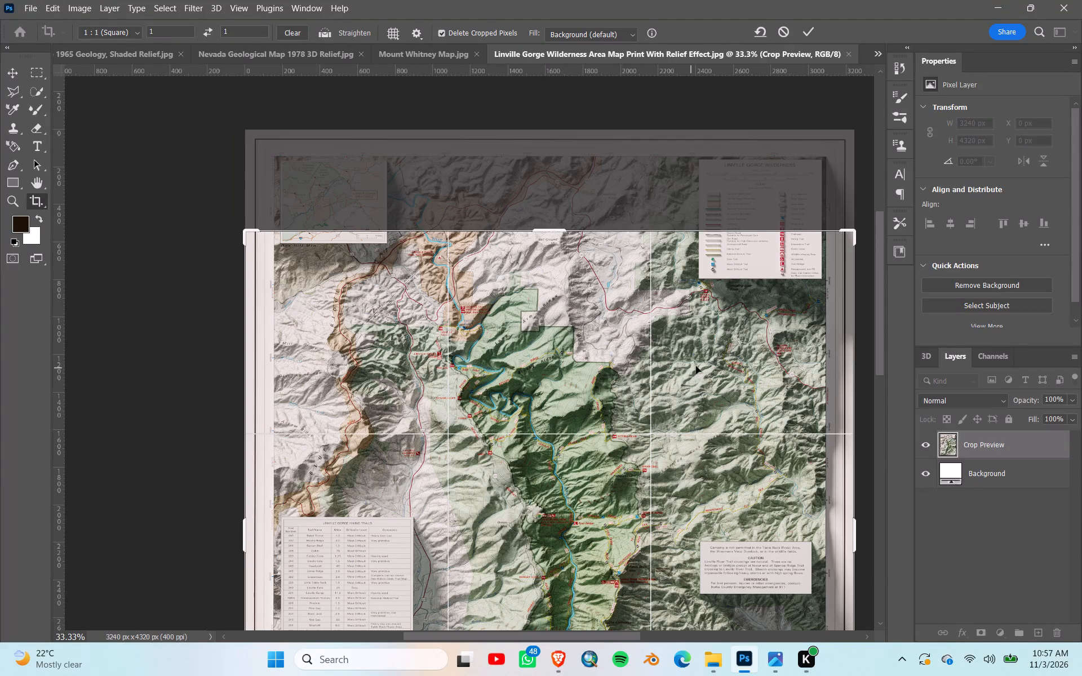
{"action": "scroll", "coordinate": [696, 366], "scroll_direction": "down", "scroll_amount": 5}
{"action": "scroll", "coordinate": [695, 385], "scroll_direction": "down", "scroll_amount": 17}
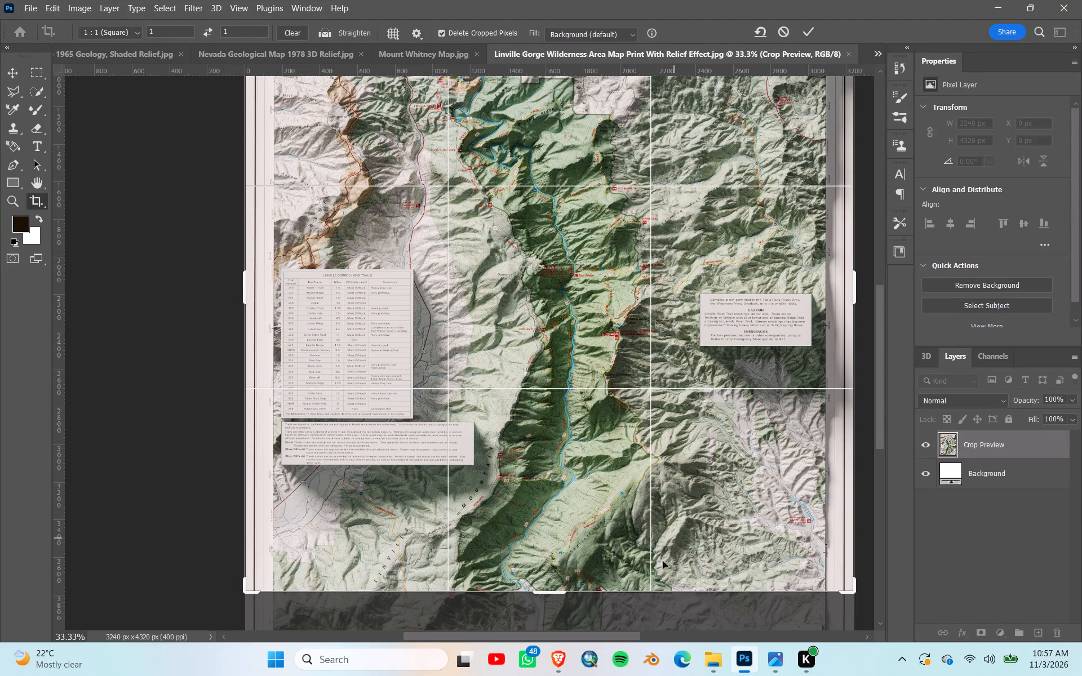
{"action": "left_click_drag", "start_coordinate": [542, 594], "coordinate": [584, 493]}
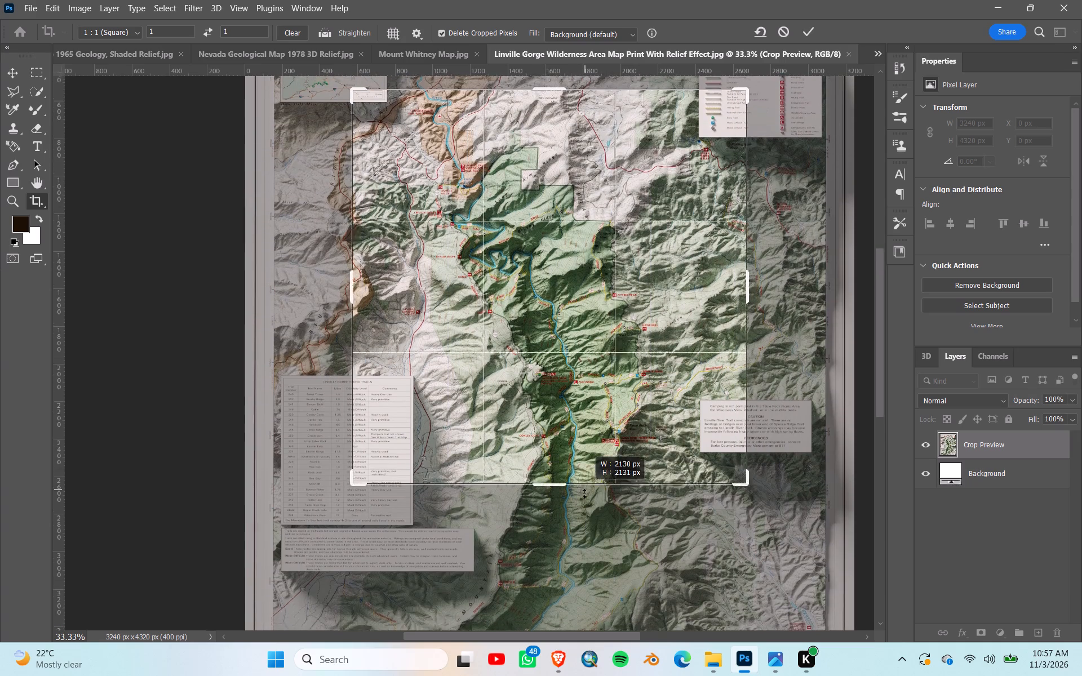
{"action": "left_click_drag", "start_coordinate": [584, 493], "coordinate": [584, 495]}
{"action": "left_click_drag", "start_coordinate": [639, 306], "coordinate": [567, 398]}
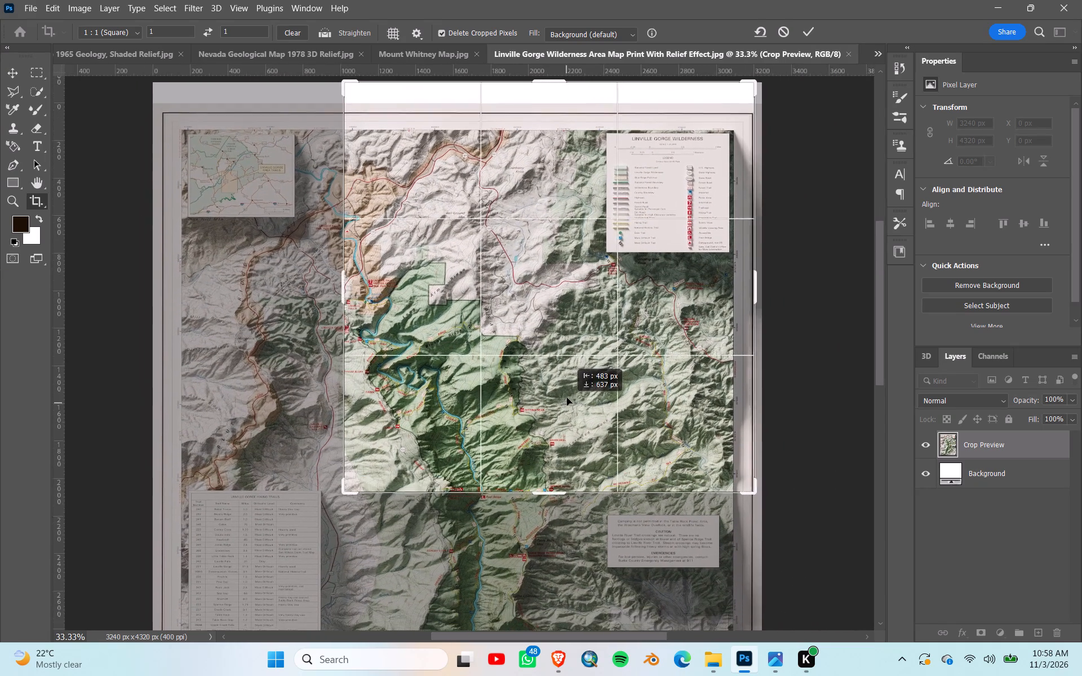
{"action": "left_click_drag", "start_coordinate": [567, 398], "coordinate": [562, 384]}
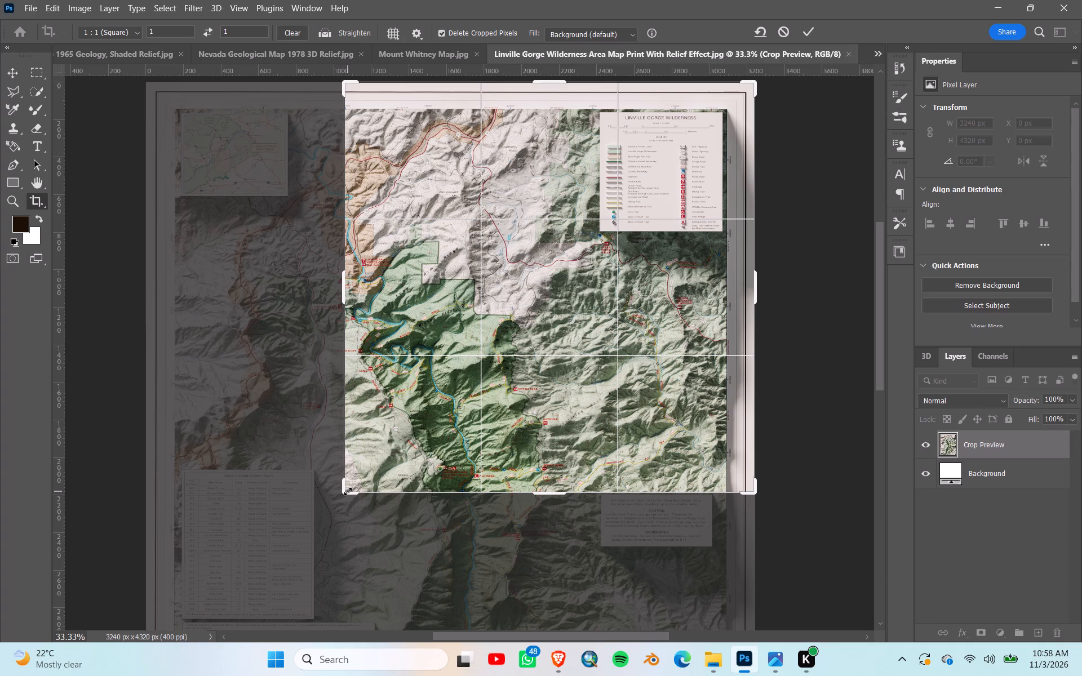
{"action": "left_click_drag", "start_coordinate": [560, 497], "coordinate": [562, 492]}
{"action": "left_click_drag", "start_coordinate": [340, 492], "coordinate": [360, 481]}
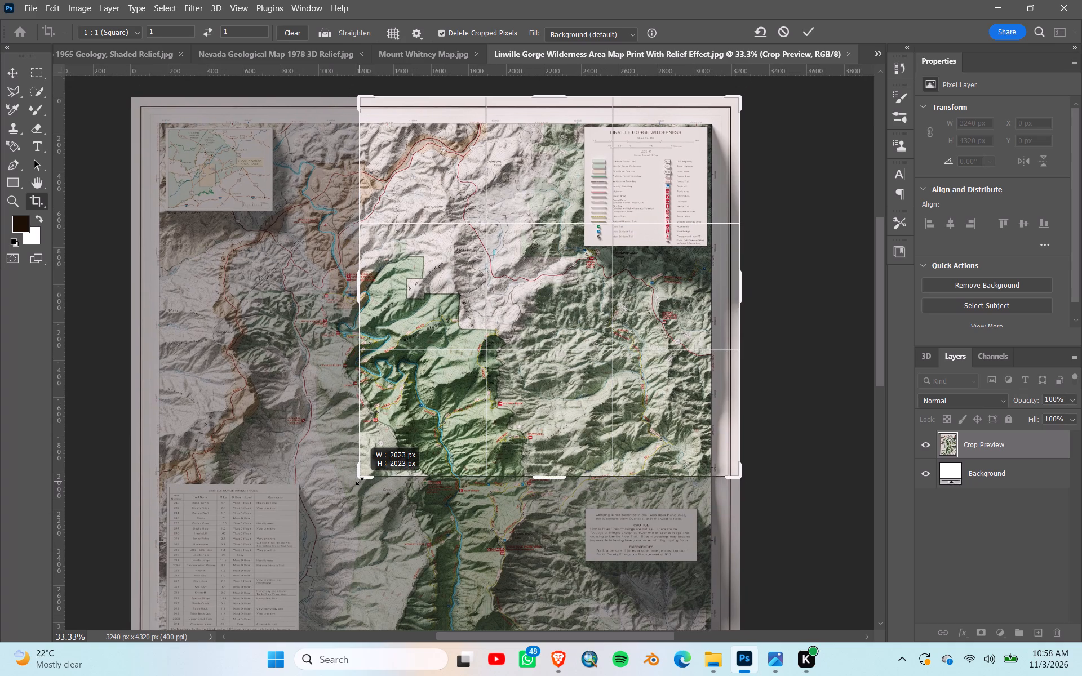
{"action": "left_click_drag", "start_coordinate": [360, 481], "coordinate": [368, 481]}
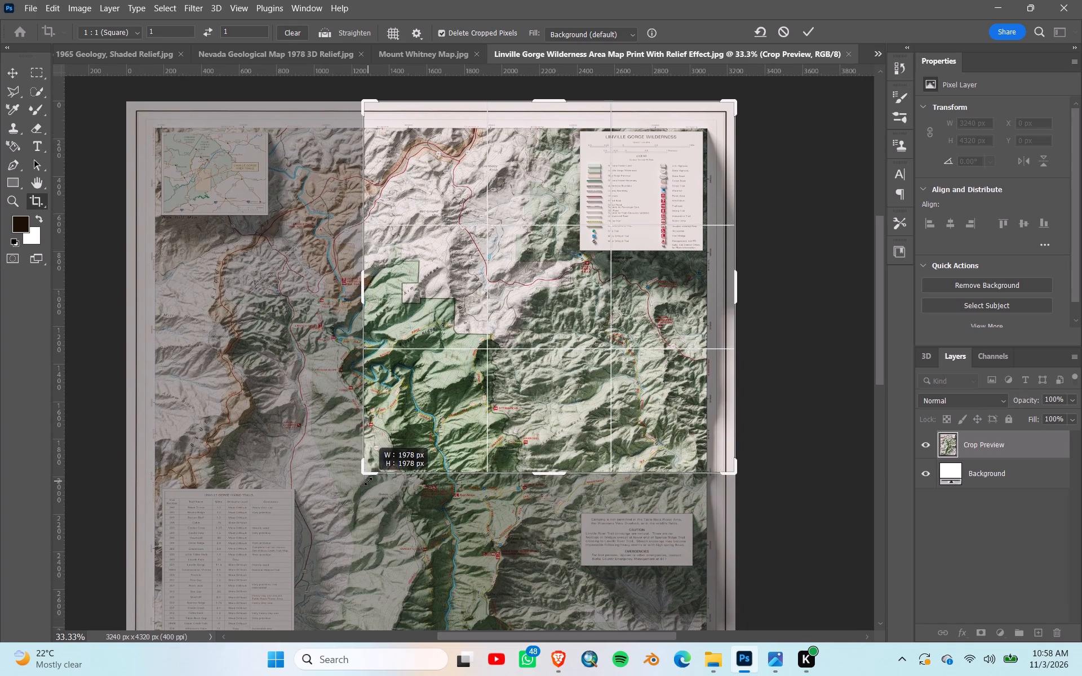
{"action": "left_click_drag", "start_coordinate": [368, 481], "coordinate": [373, 484]}
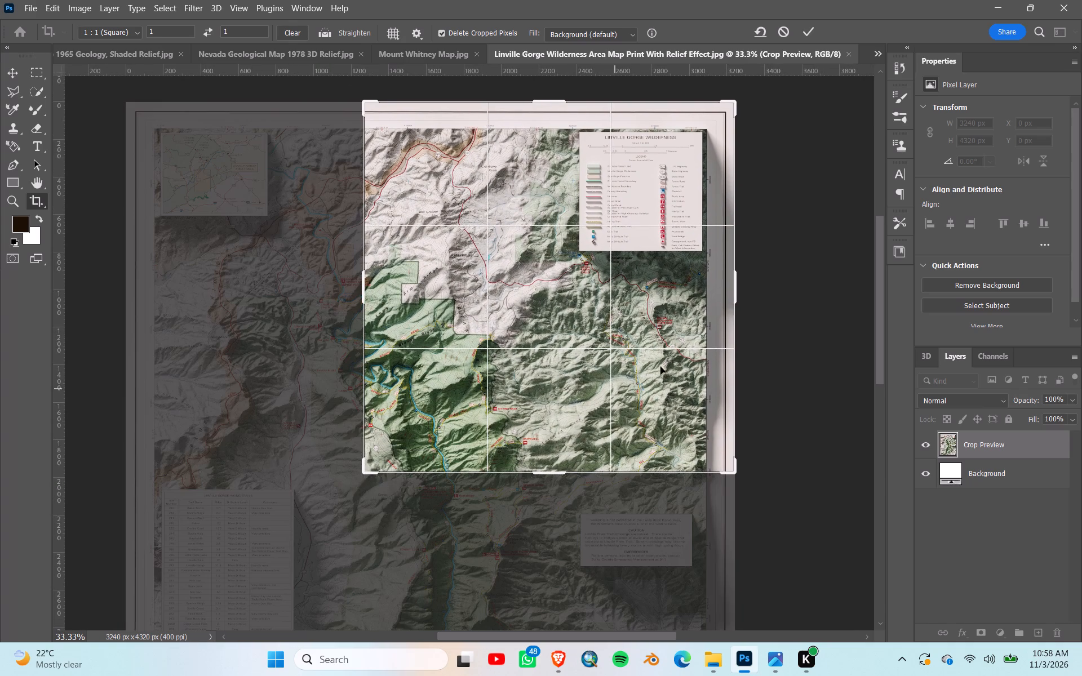
{"action": "left_click", "coordinate": [801, 35]}
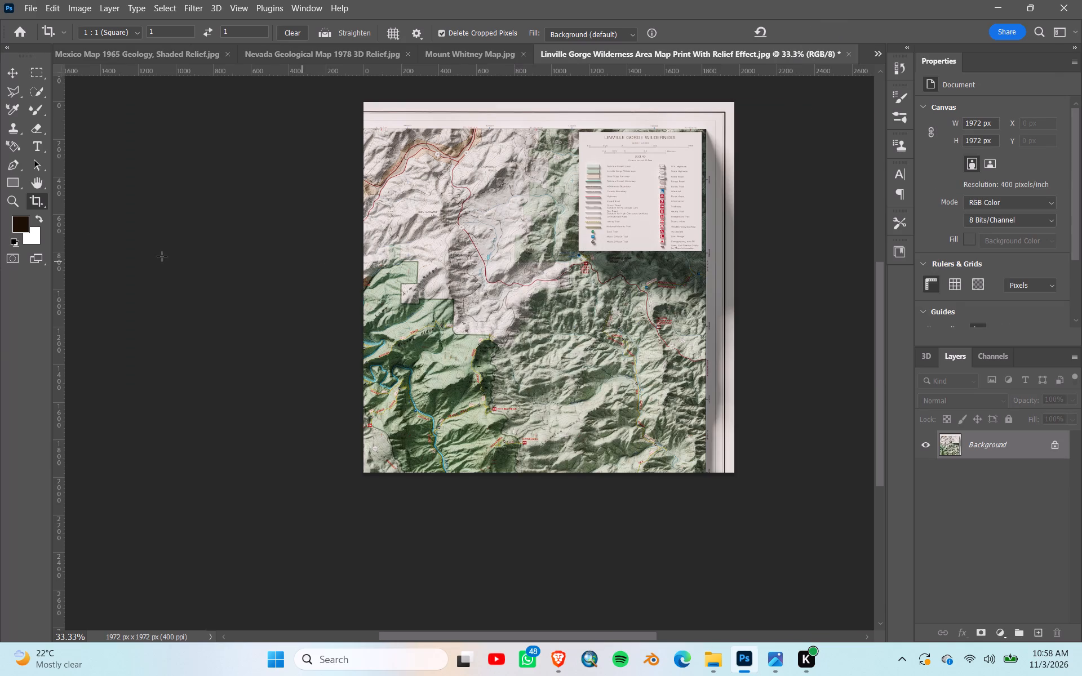
Export the crop as a quality 7 JPG named "Linville Gorge Wilderness Area Map Print With Relief Effect 1" in the map's Product Research folder.
{"action": "left_click", "coordinate": [29, 18]}
{"action": "left_click", "coordinate": [30, 12]}
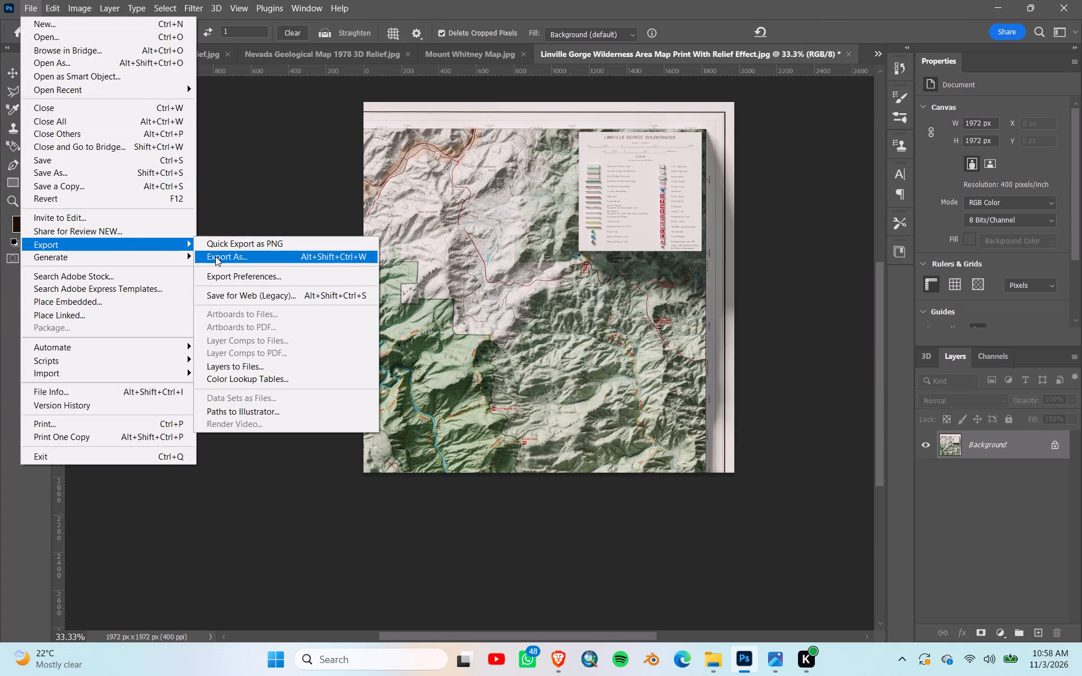
{"action": "left_click", "coordinate": [215, 256]}
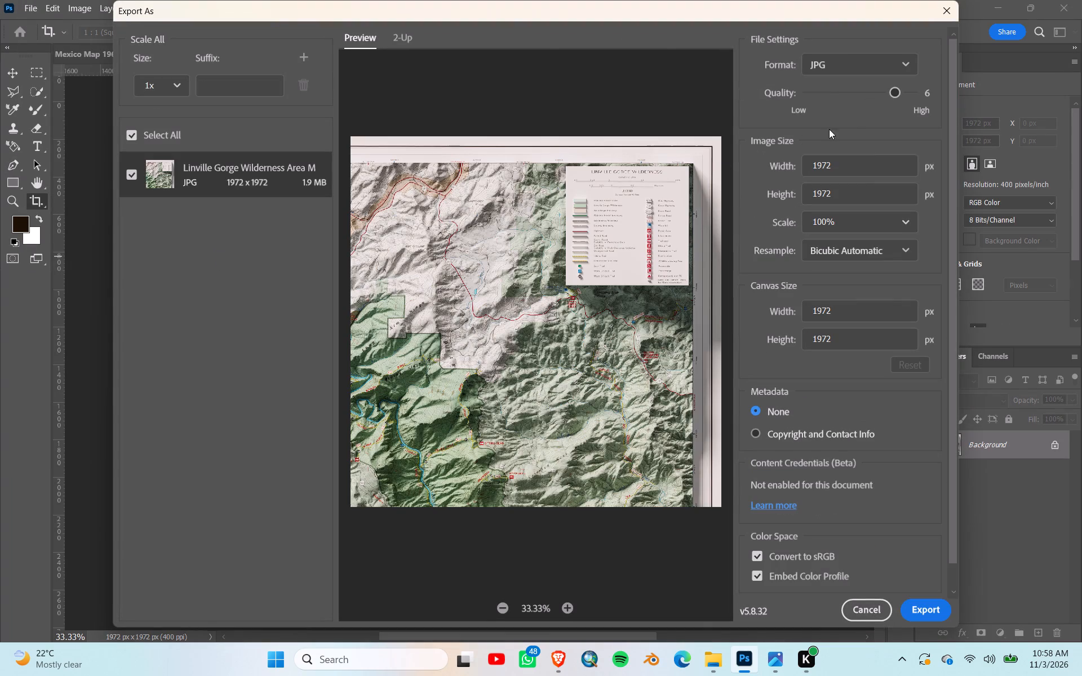
{"action": "left_click_drag", "start_coordinate": [890, 95], "coordinate": [946, 82]}
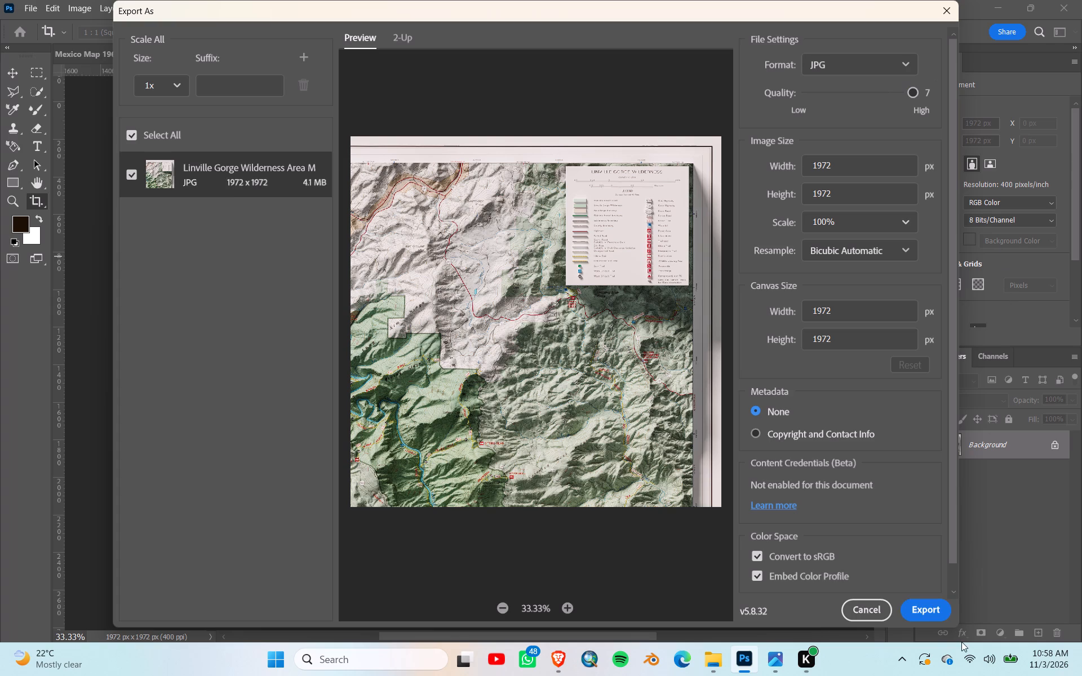
{"action": "left_click", "coordinate": [930, 615]}
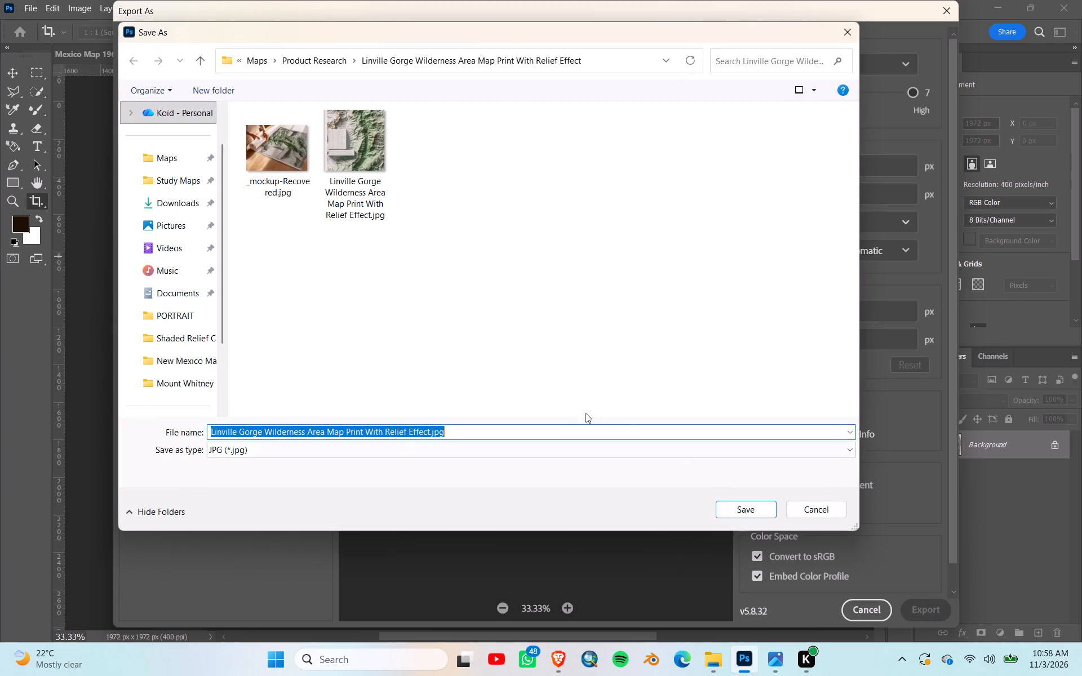
{"action": "left_click", "coordinate": [430, 432]}
{"action": "key", "text": "space"}
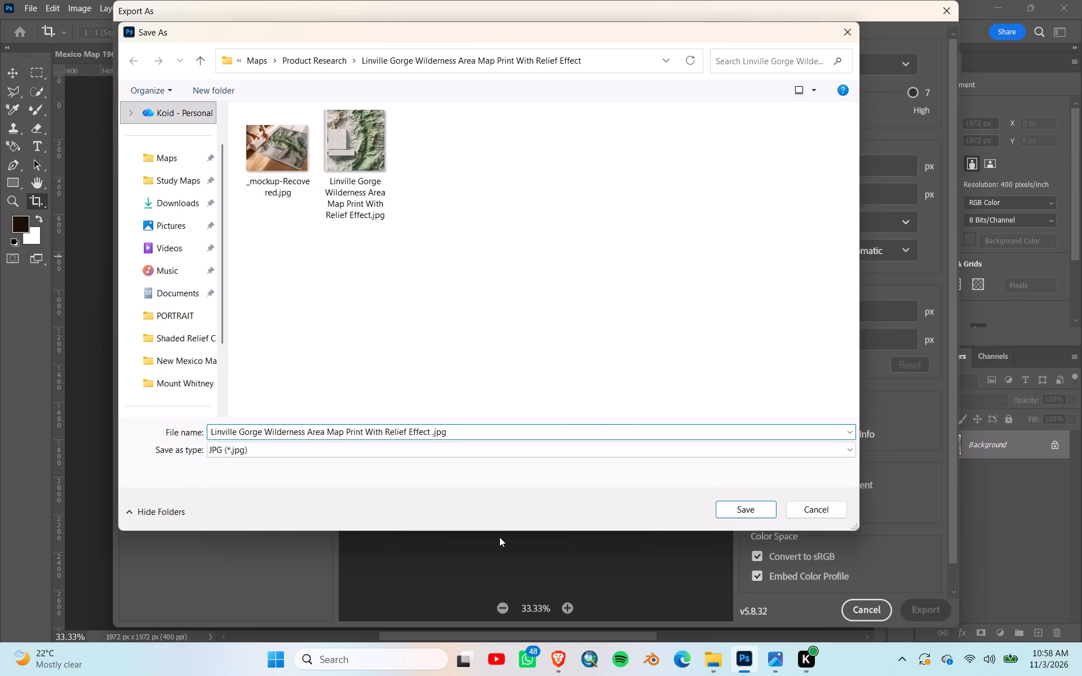
{"action": "key", "text": "1"}
{"action": "key", "text": "Return"}
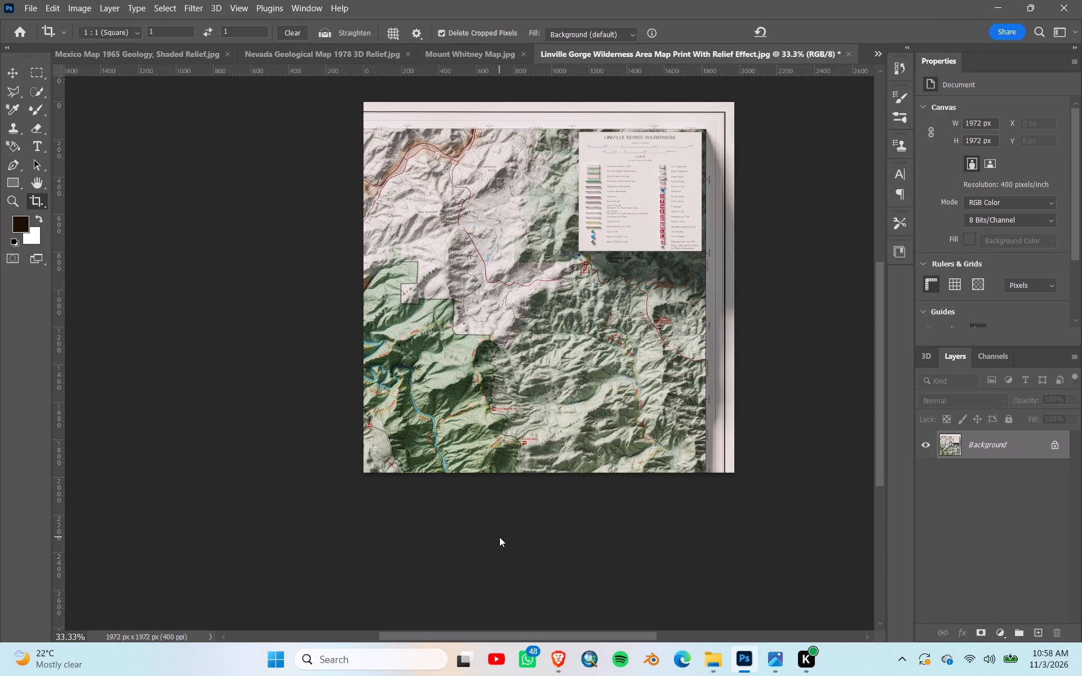
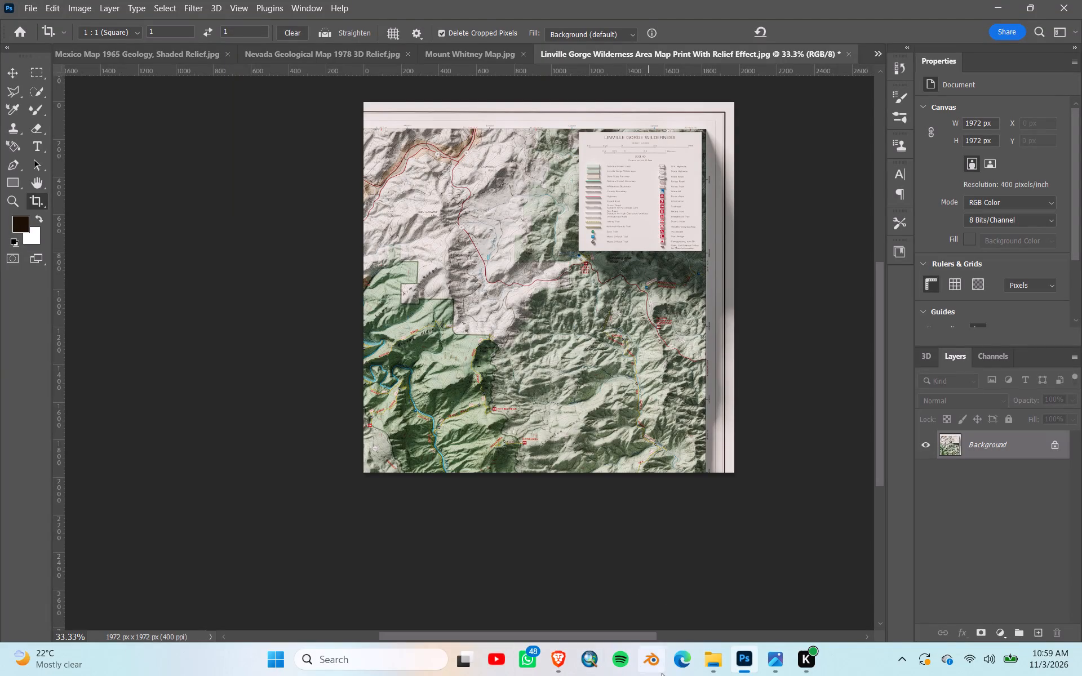
Open "Indiana Map Geology 1973 With Relief Effect.jpg" from the PORTRAIT folder in Photoshop.
{"action": "left_click", "coordinate": [712, 655]}
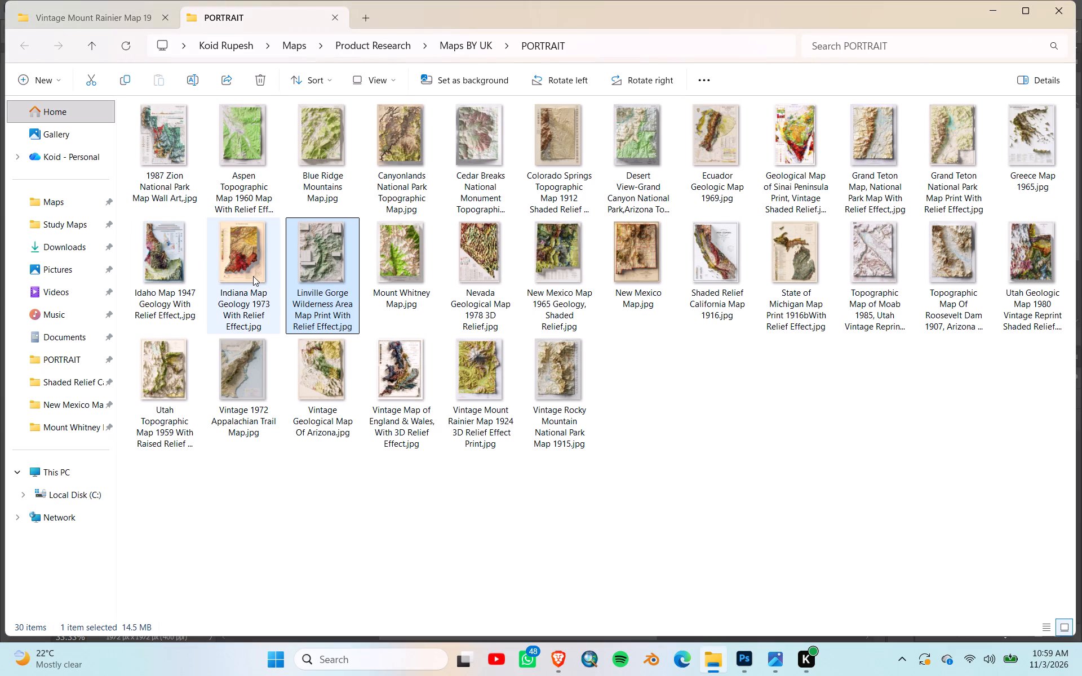
{"action": "left_click", "coordinate": [253, 276]}
{"action": "right_click", "coordinate": [253, 273]}
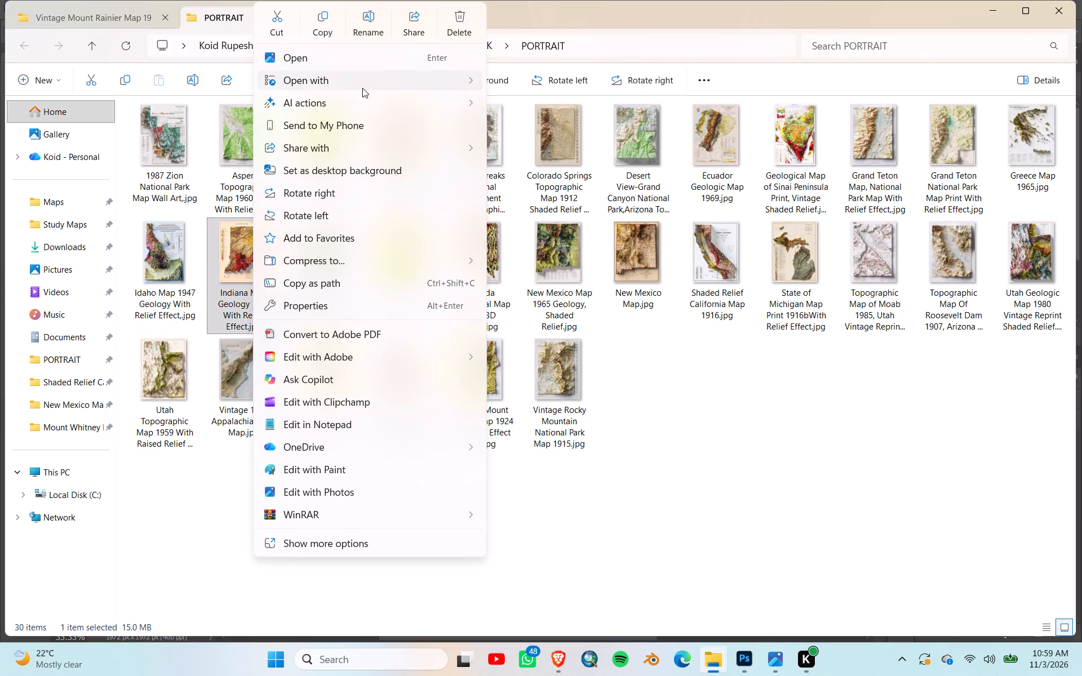
{"action": "left_click", "coordinate": [595, 132]}
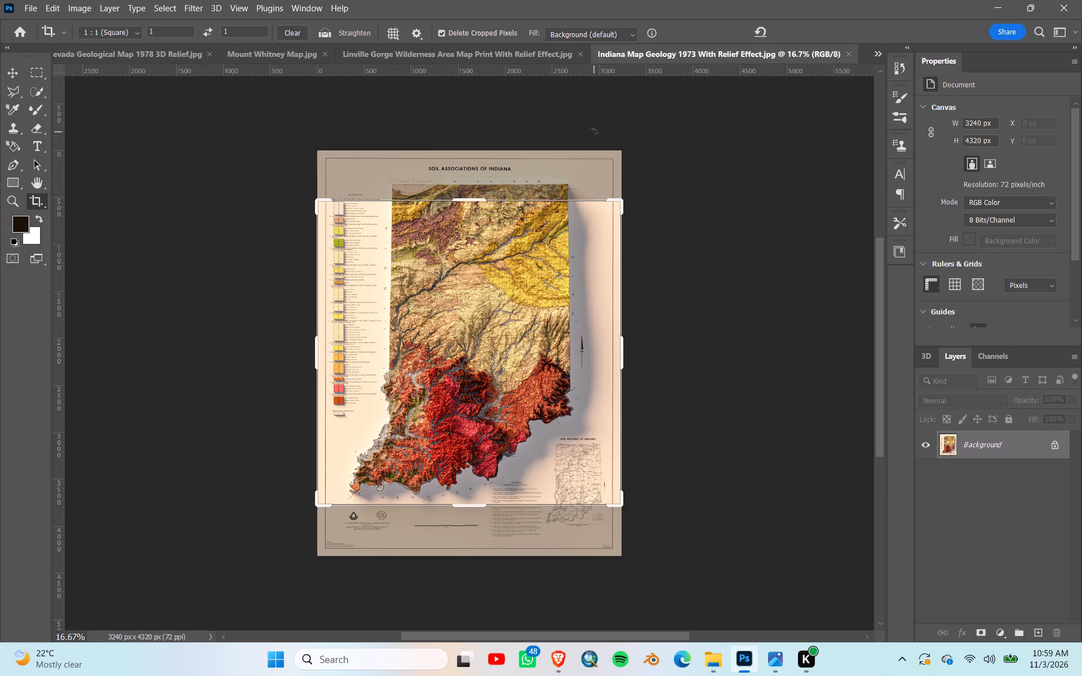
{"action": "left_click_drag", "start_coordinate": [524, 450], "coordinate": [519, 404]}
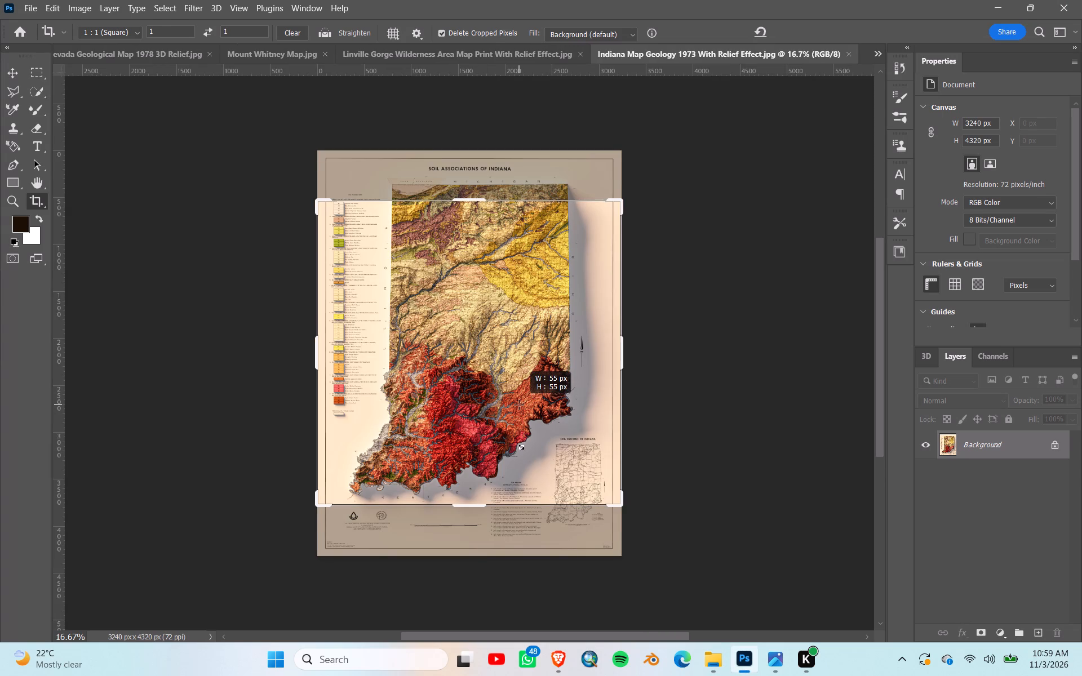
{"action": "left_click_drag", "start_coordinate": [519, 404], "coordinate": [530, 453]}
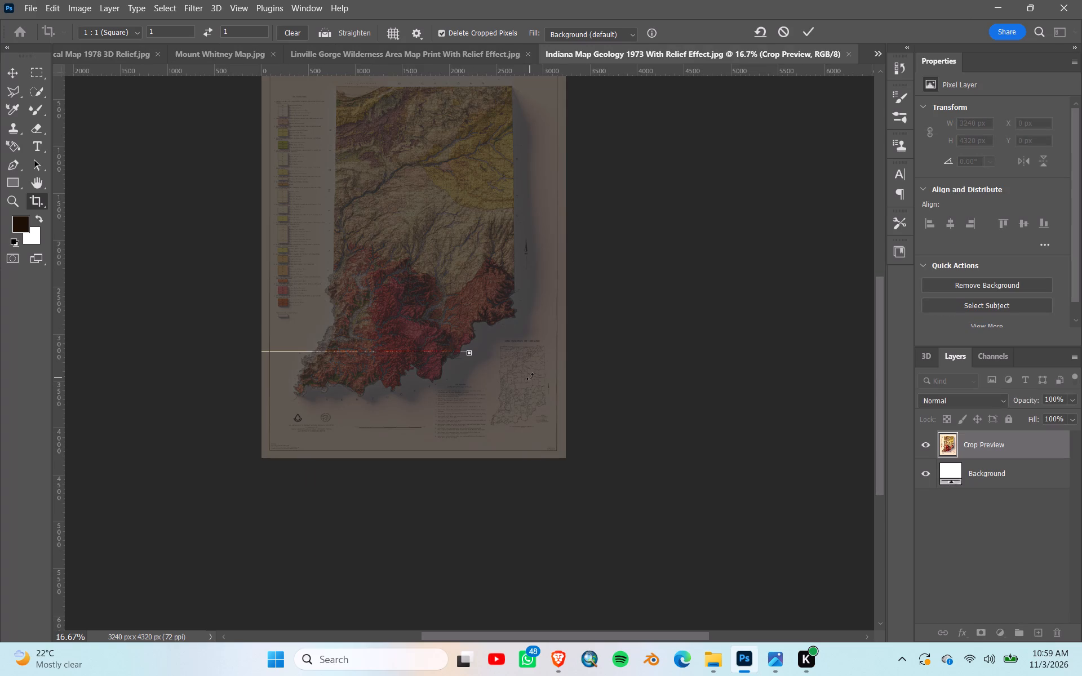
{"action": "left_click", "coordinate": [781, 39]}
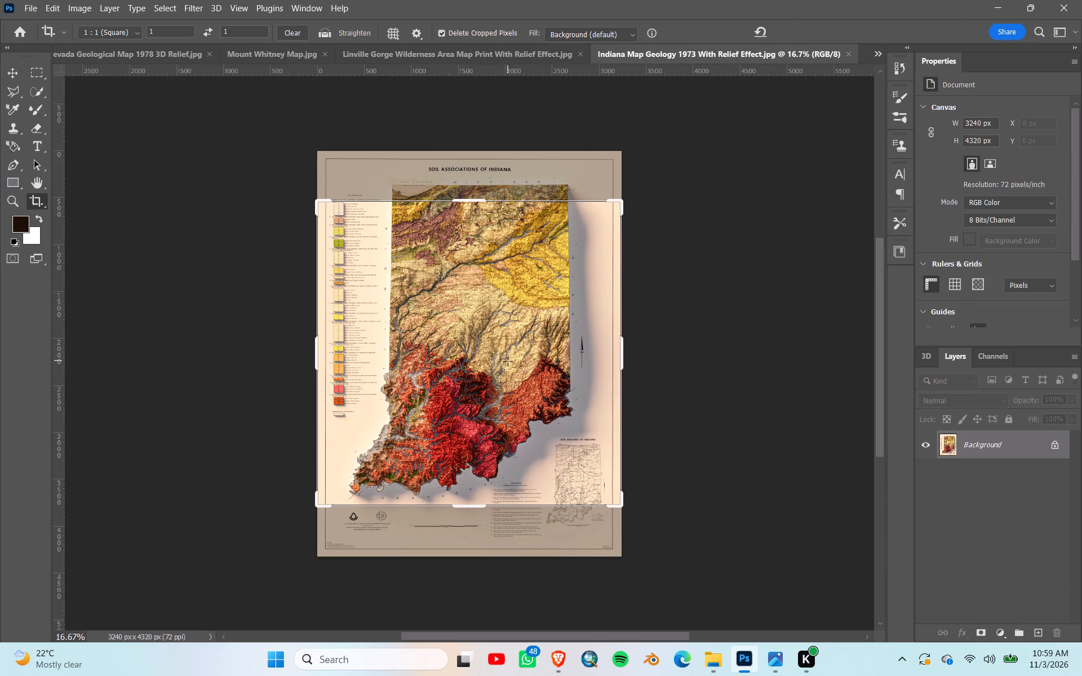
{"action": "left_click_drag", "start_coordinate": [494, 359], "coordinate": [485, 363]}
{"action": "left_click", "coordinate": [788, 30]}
Crop the Indiana map to a square of about 2472 px covering the print's lower-left corner with the end of the legend.
{"action": "left_click_drag", "start_coordinate": [478, 198], "coordinate": [475, 211]}
{"action": "left_click_drag", "start_coordinate": [484, 335], "coordinate": [491, 297]}
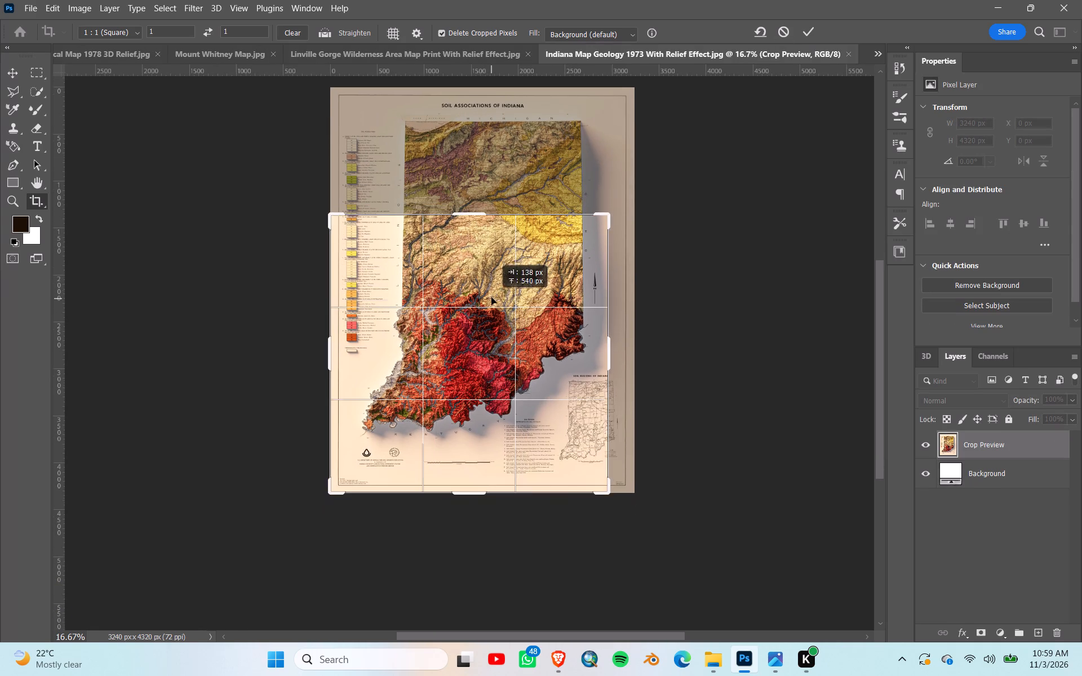
{"action": "left_click_drag", "start_coordinate": [491, 297], "coordinate": [487, 333]}
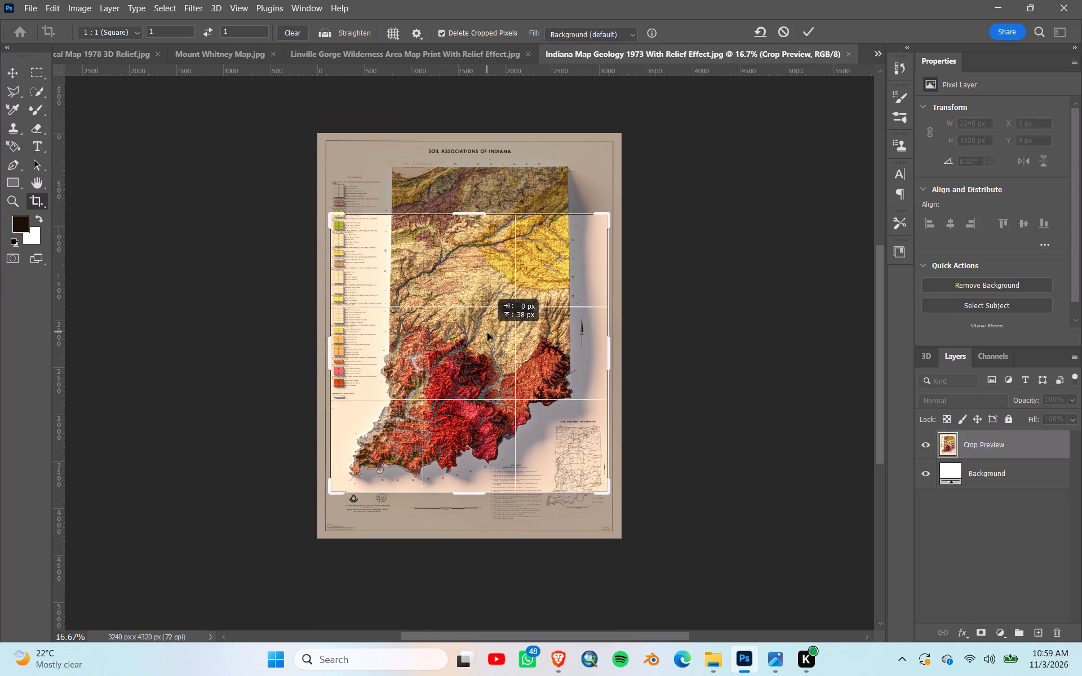
{"action": "left_click_drag", "start_coordinate": [487, 333], "coordinate": [493, 396]}
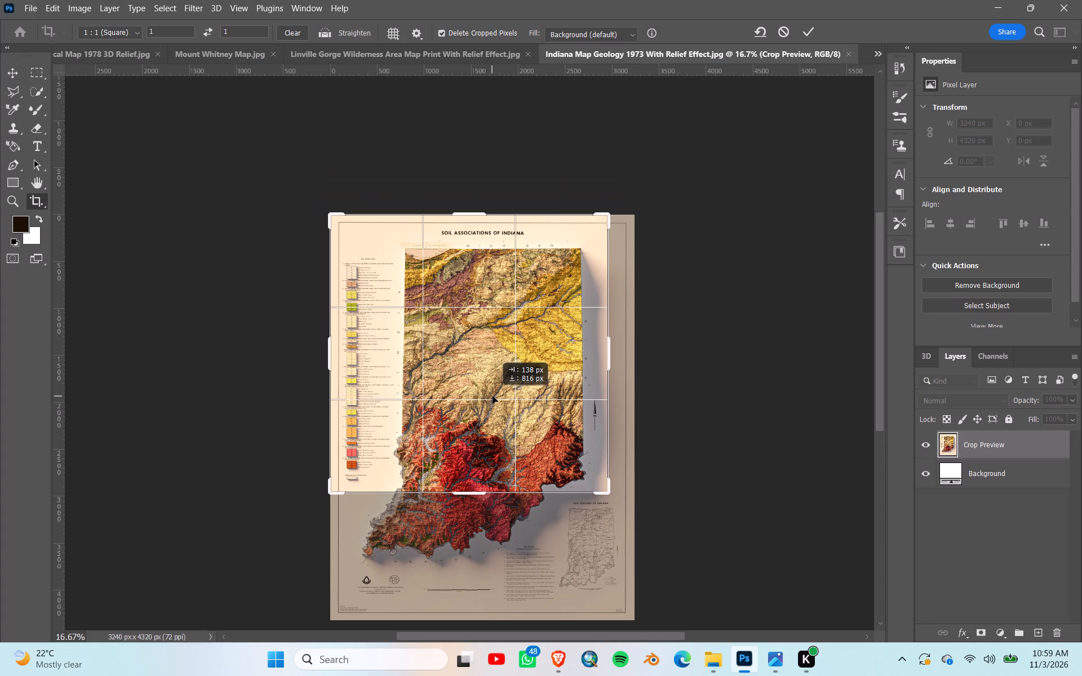
{"action": "left_click_drag", "start_coordinate": [493, 396], "coordinate": [485, 384]}
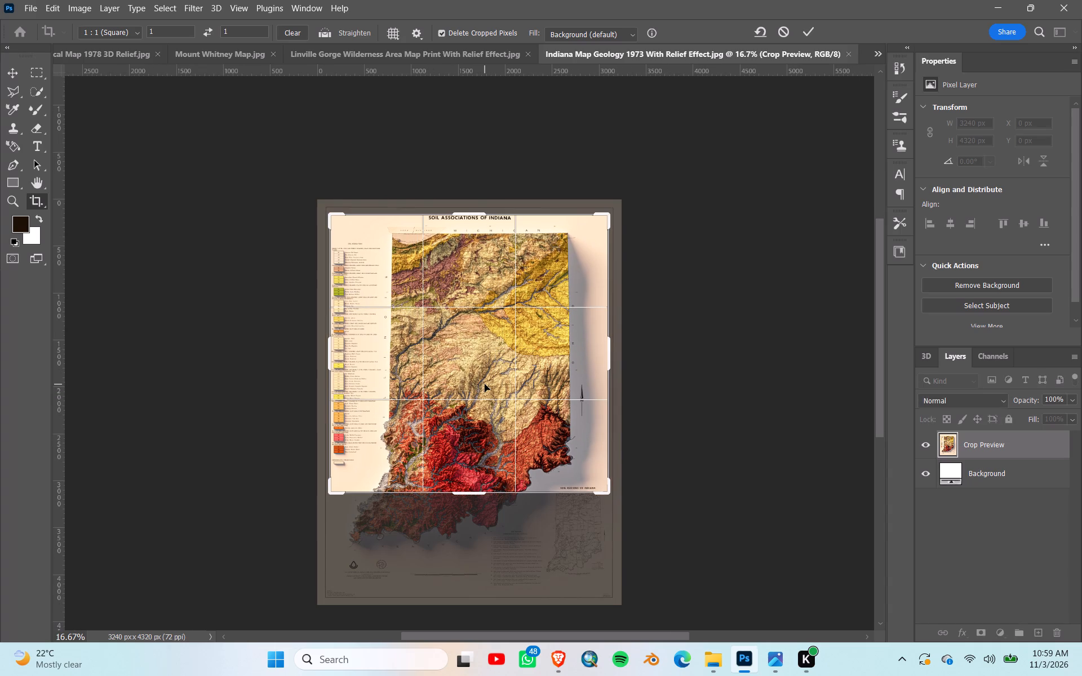
{"action": "left_click_drag", "start_coordinate": [515, 438], "coordinate": [518, 411]}
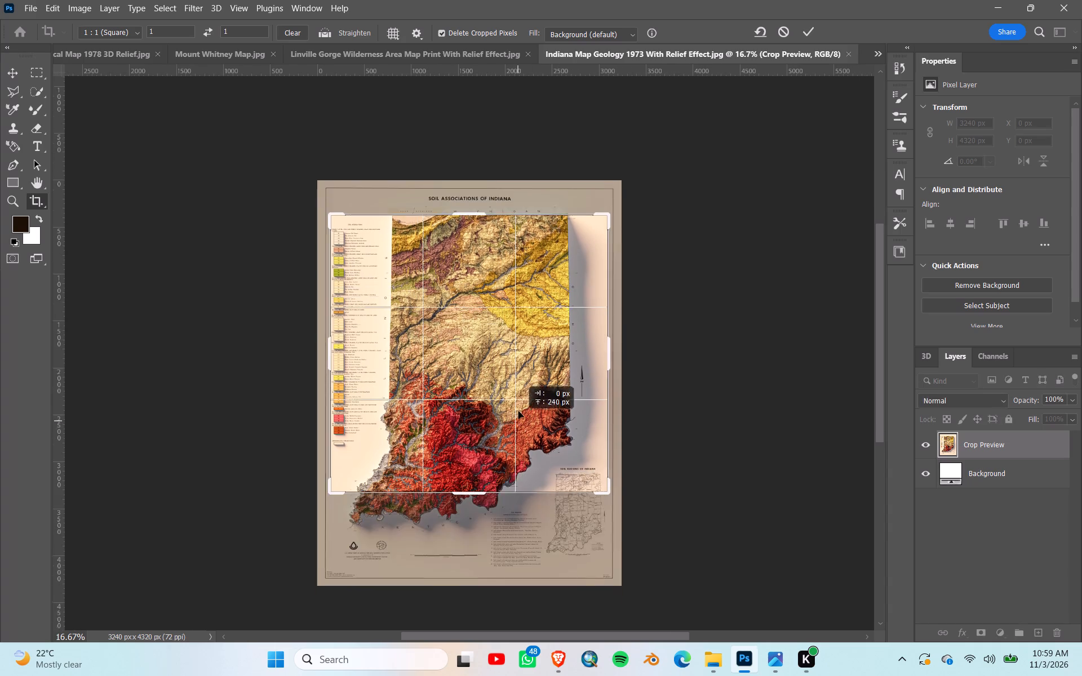
{"action": "left_click_drag", "start_coordinate": [518, 411], "coordinate": [522, 367]}
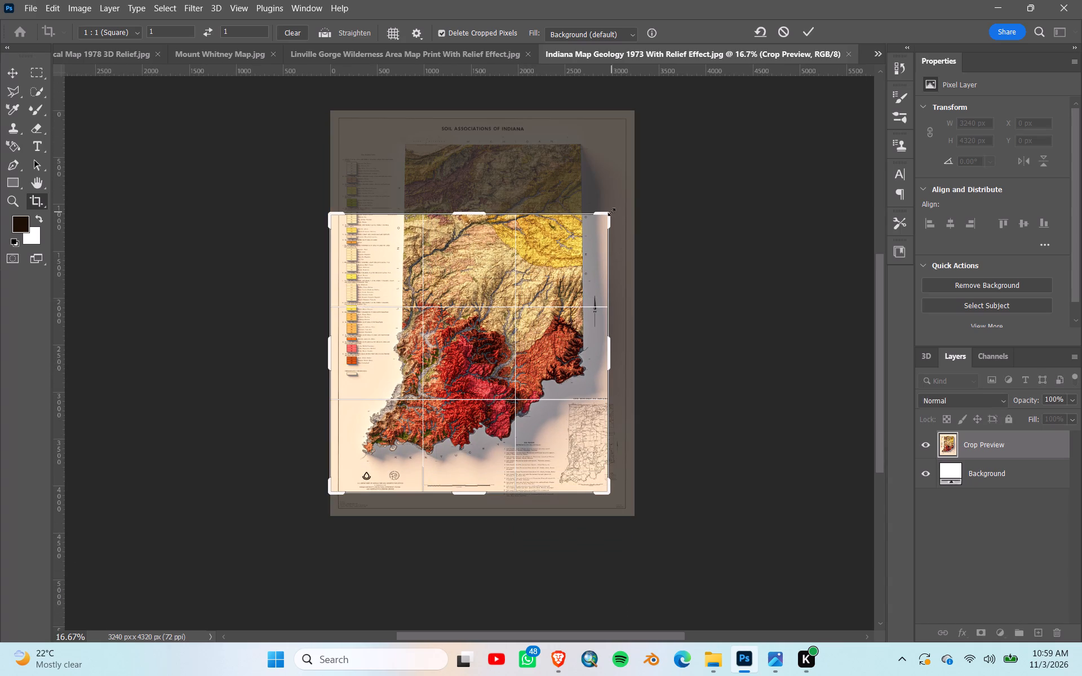
{"action": "left_click_drag", "start_coordinate": [611, 212], "coordinate": [604, 251]}
{"action": "left_click_drag", "start_coordinate": [499, 335], "coordinate": [500, 340]}
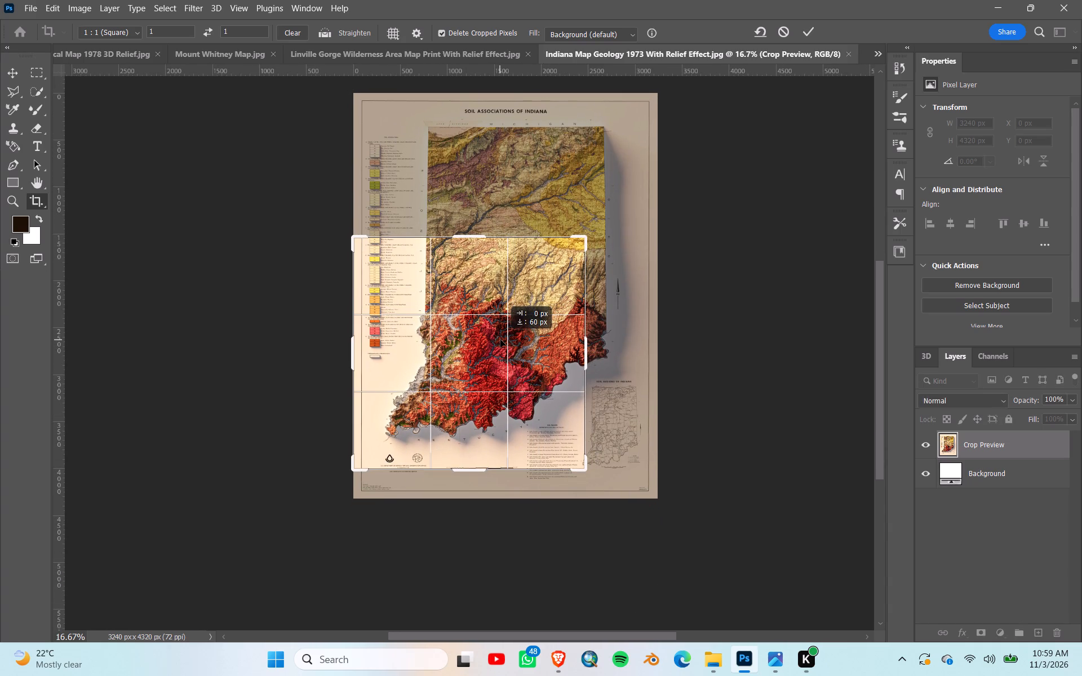
{"action": "left_click_drag", "start_coordinate": [500, 340], "coordinate": [503, 313]}
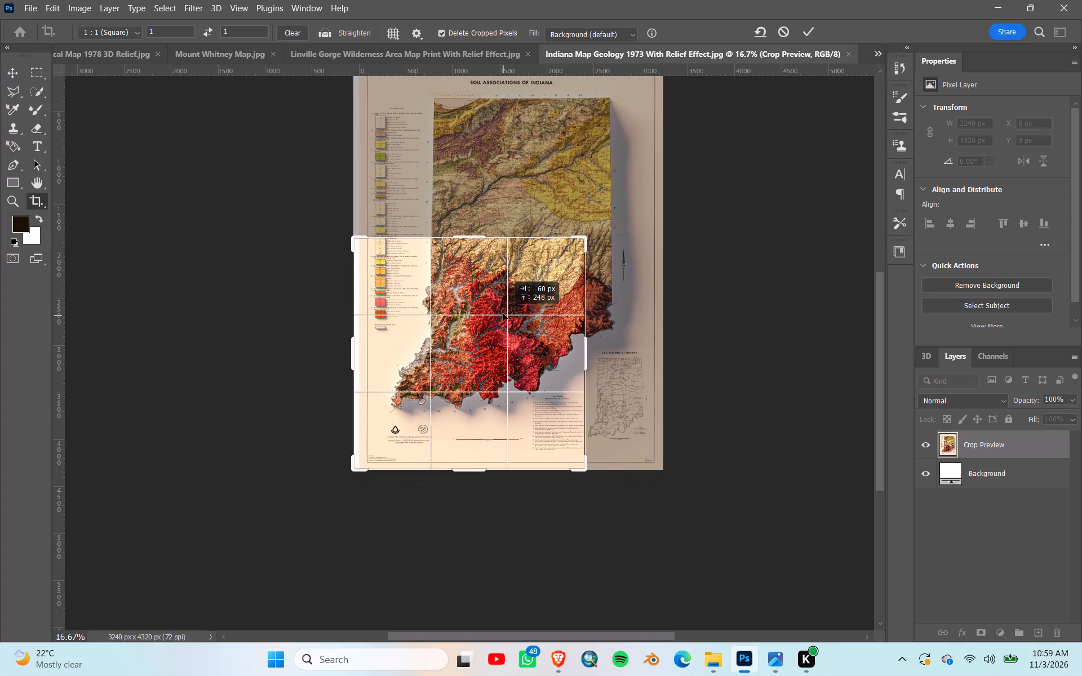
{"action": "left_click_drag", "start_coordinate": [503, 313], "coordinate": [500, 319]}
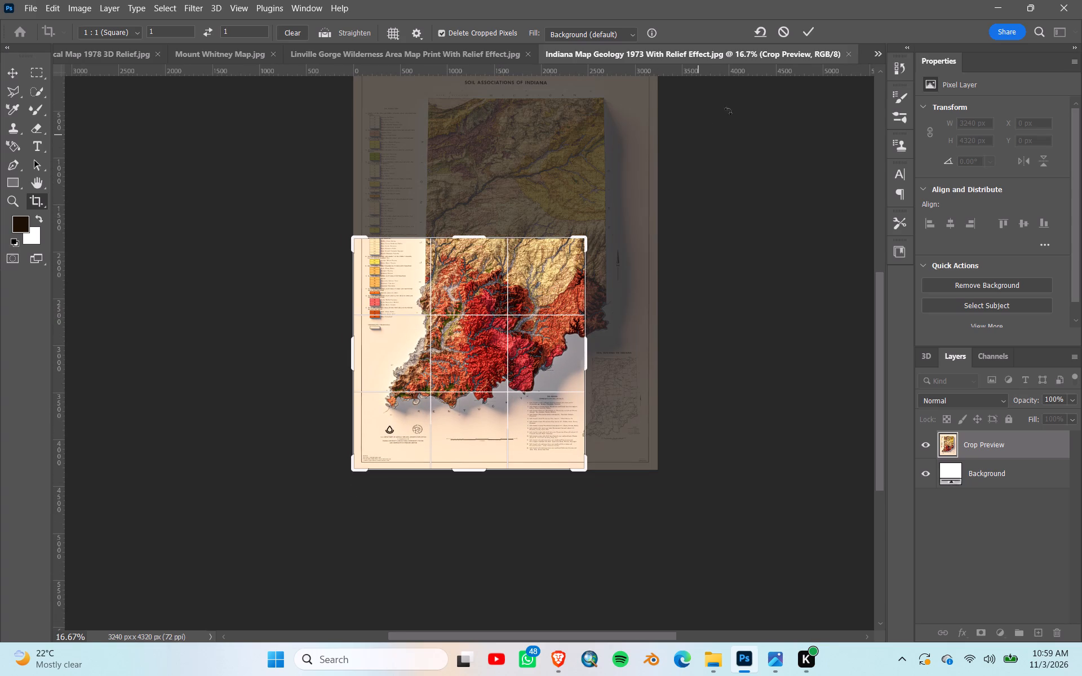
{"action": "left_click", "coordinate": [802, 30]}
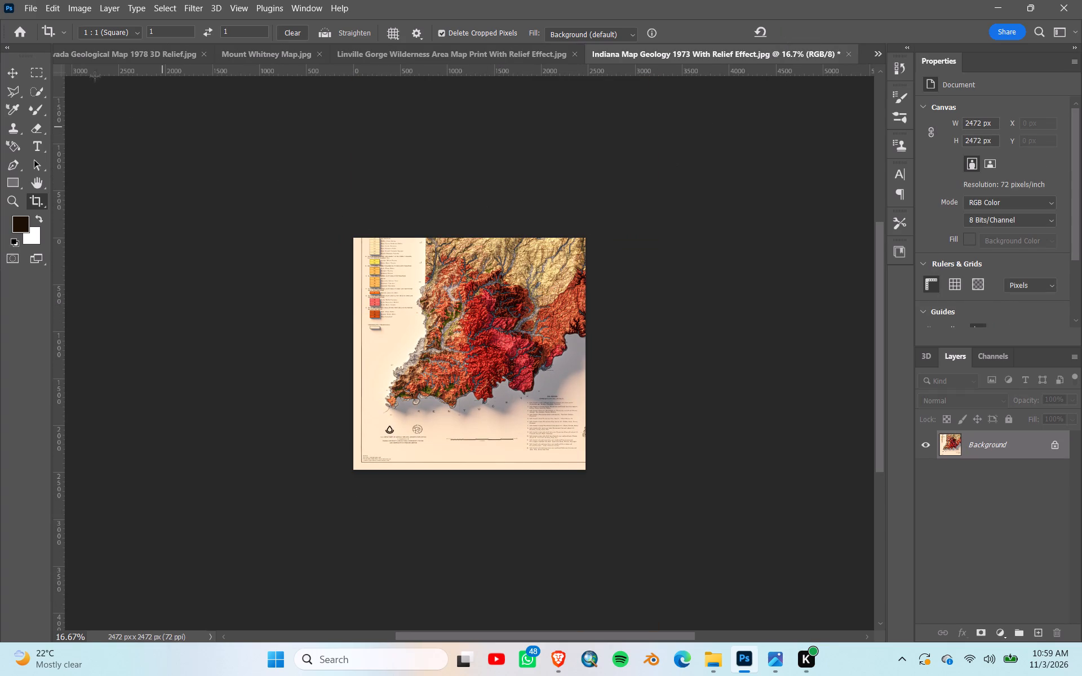
Export the crop as a quality 7 JPG named "Indiana Map Geology 1973 With Relief Effect" in the map's Product Research folder.
{"action": "left_click", "coordinate": [24, 5]}
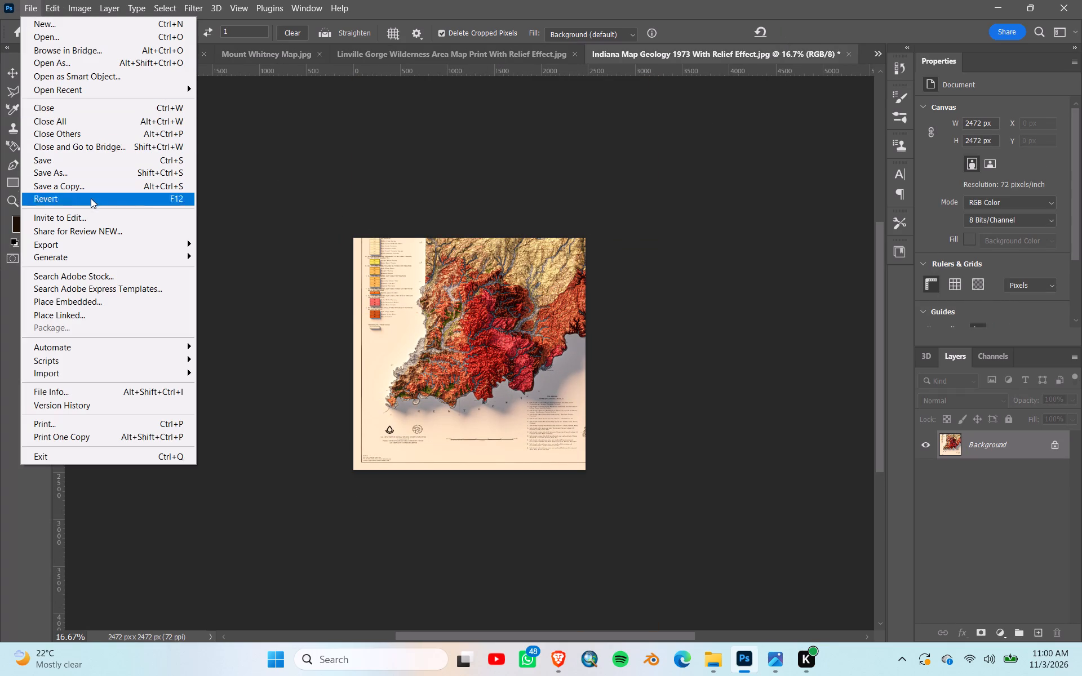
{"action": "left_click", "coordinate": [224, 254]}
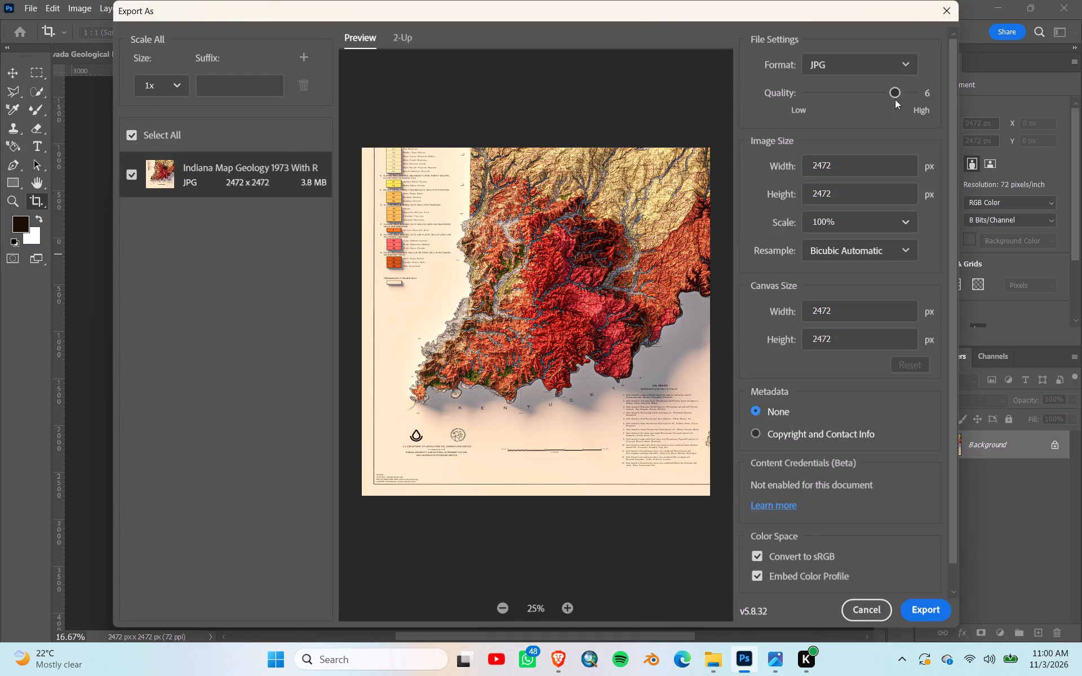
{"action": "left_click_drag", "start_coordinate": [894, 96], "coordinate": [919, 94]}
{"action": "left_click", "coordinate": [919, 612]}
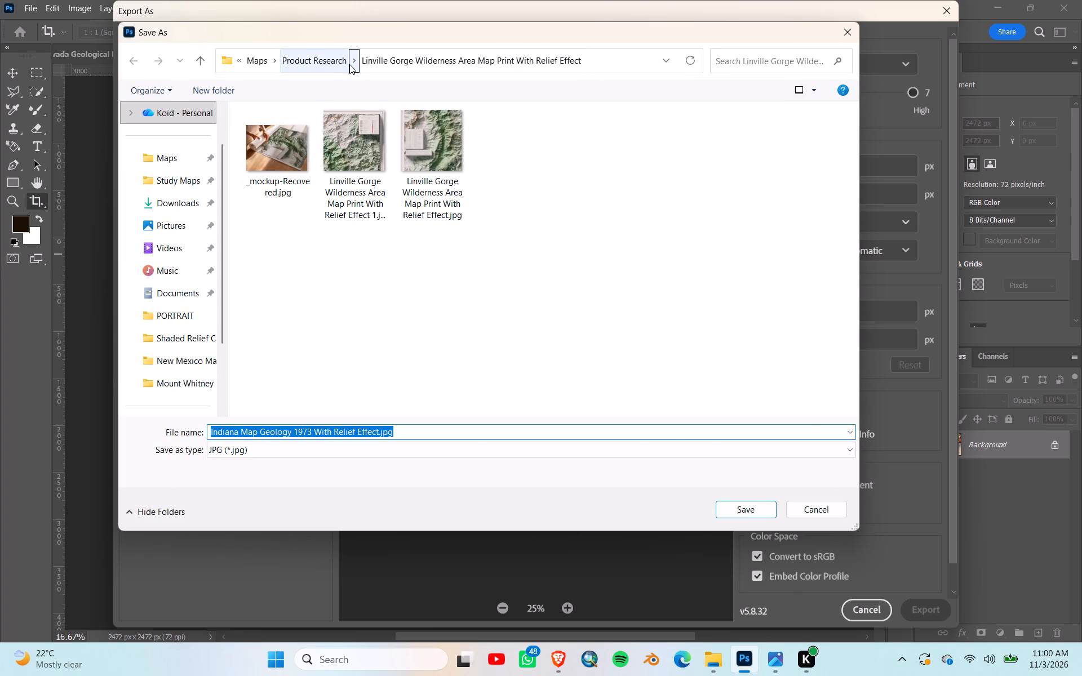
{"action": "left_click", "coordinate": [334, 64]}
{"action": "scroll", "coordinate": [651, 285], "scroll_direction": "down", "scroll_amount": 3}
{"action": "scroll", "coordinate": [651, 285], "scroll_direction": "up", "scroll_amount": 2}
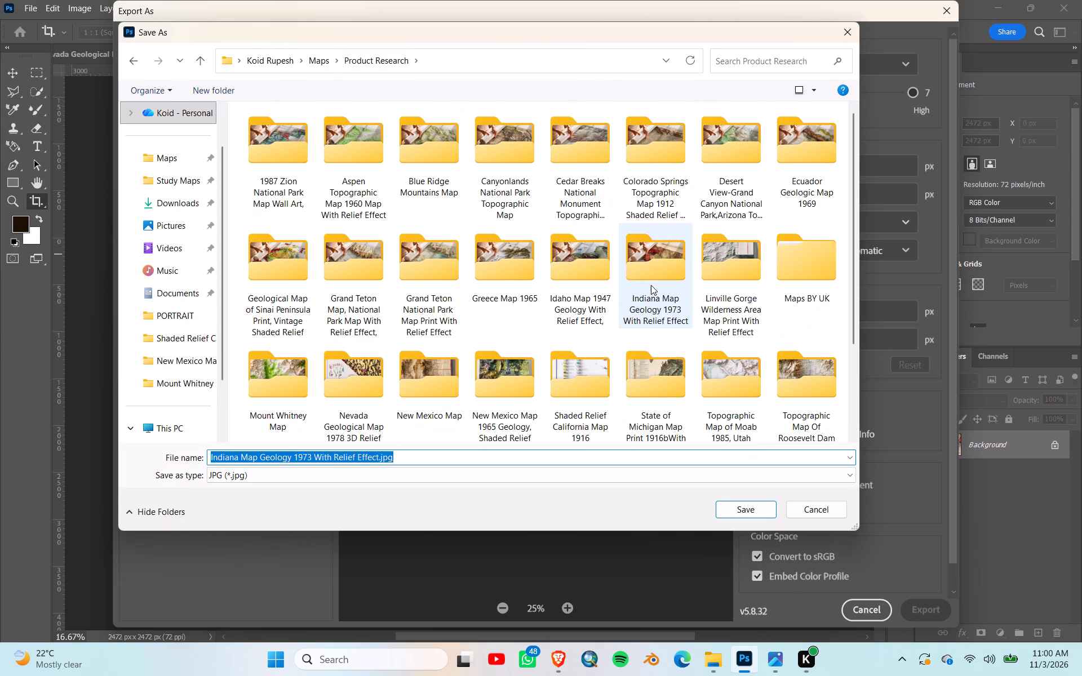
{"action": "scroll", "coordinate": [651, 285], "scroll_direction": "up", "scroll_amount": 5}
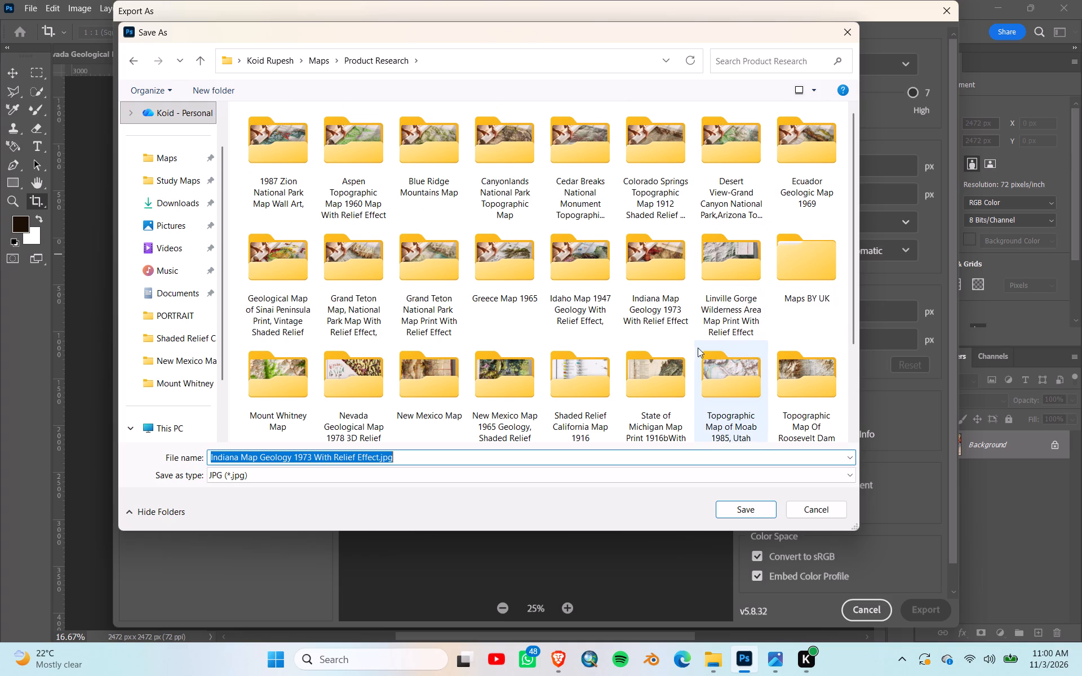
{"action": "scroll", "coordinate": [704, 301], "scroll_direction": "down", "scroll_amount": 1}
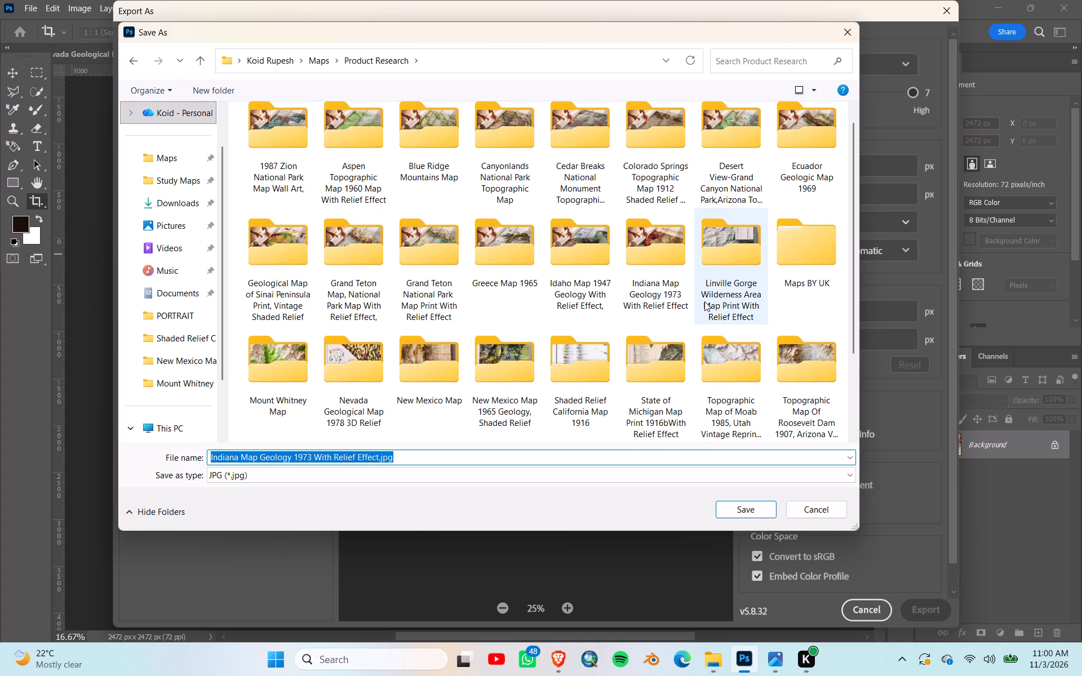
{"action": "scroll", "coordinate": [704, 301], "scroll_direction": "down", "scroll_amount": 1}
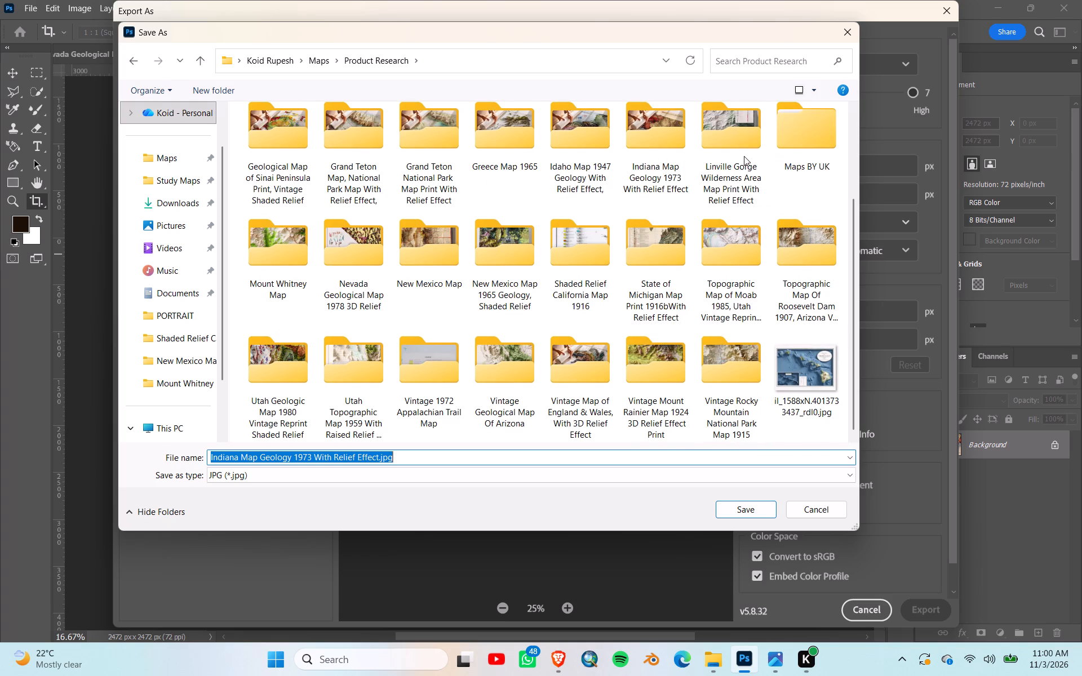
{"action": "double_click", "coordinate": [660, 153]}
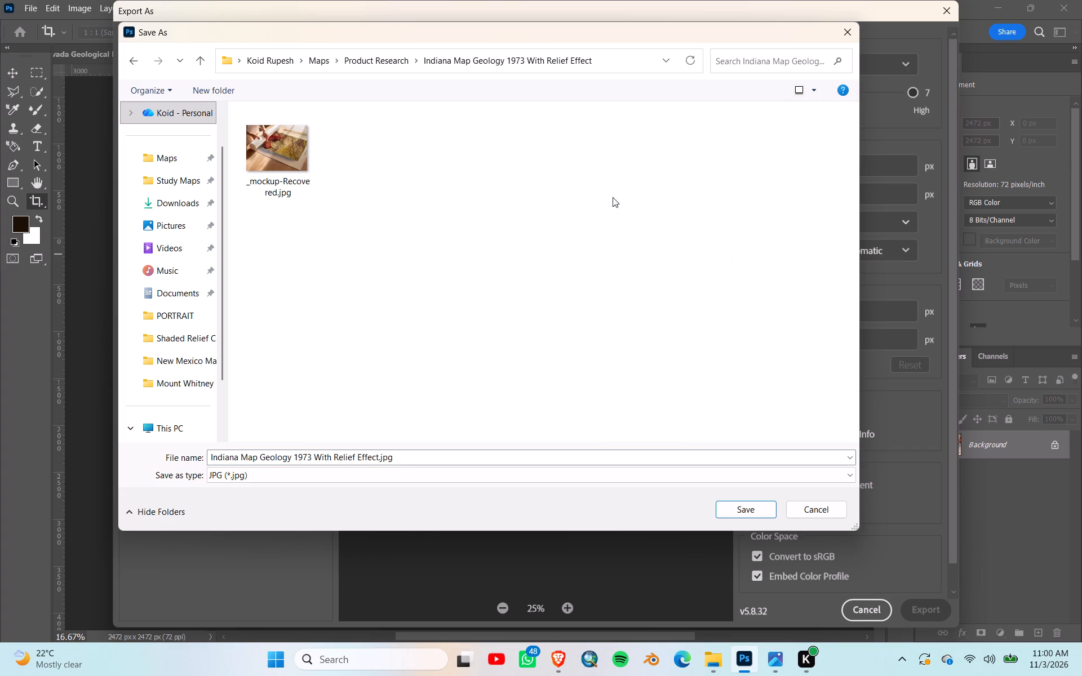
{"action": "left_click", "coordinate": [738, 502]}
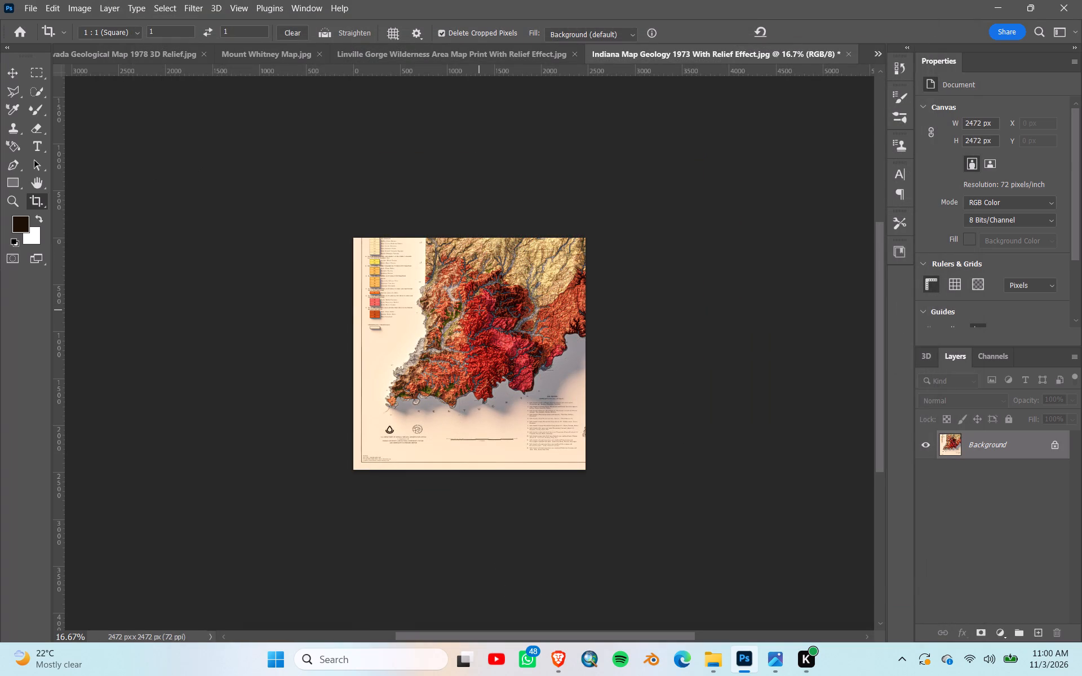
Undo the last crop on the Indiana map.
{"action": "key", "text": "ctrl+z"}
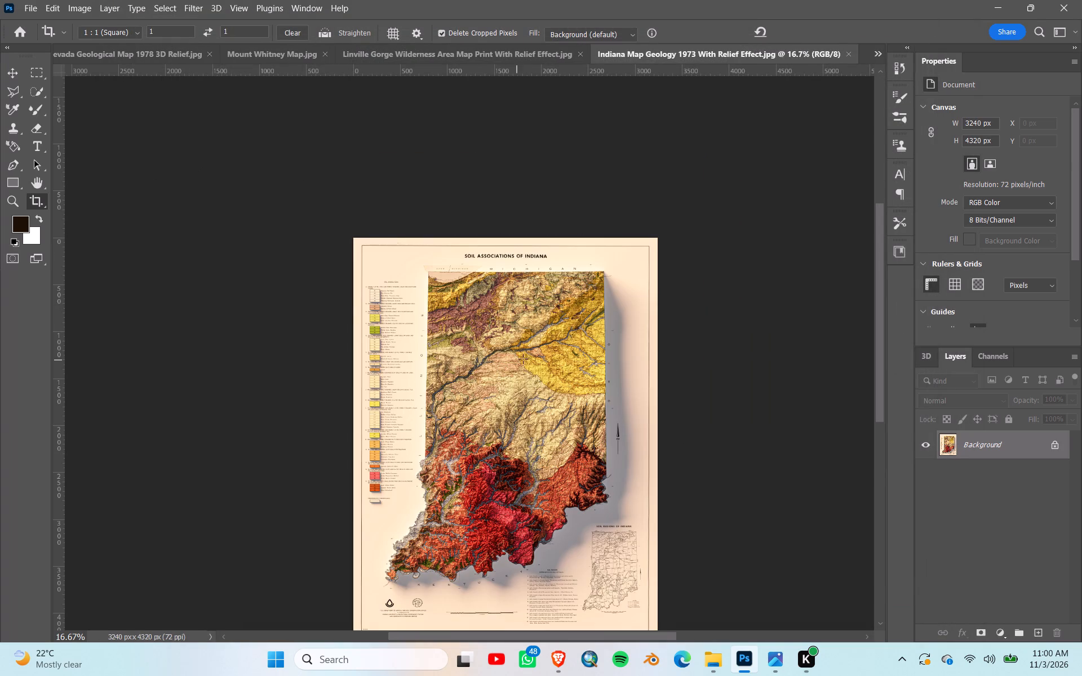
Crop the Indiana map to a square of about 2238 px covering the upper part of the relief with the title and right margin.
{"action": "left_click", "coordinate": [522, 333]}
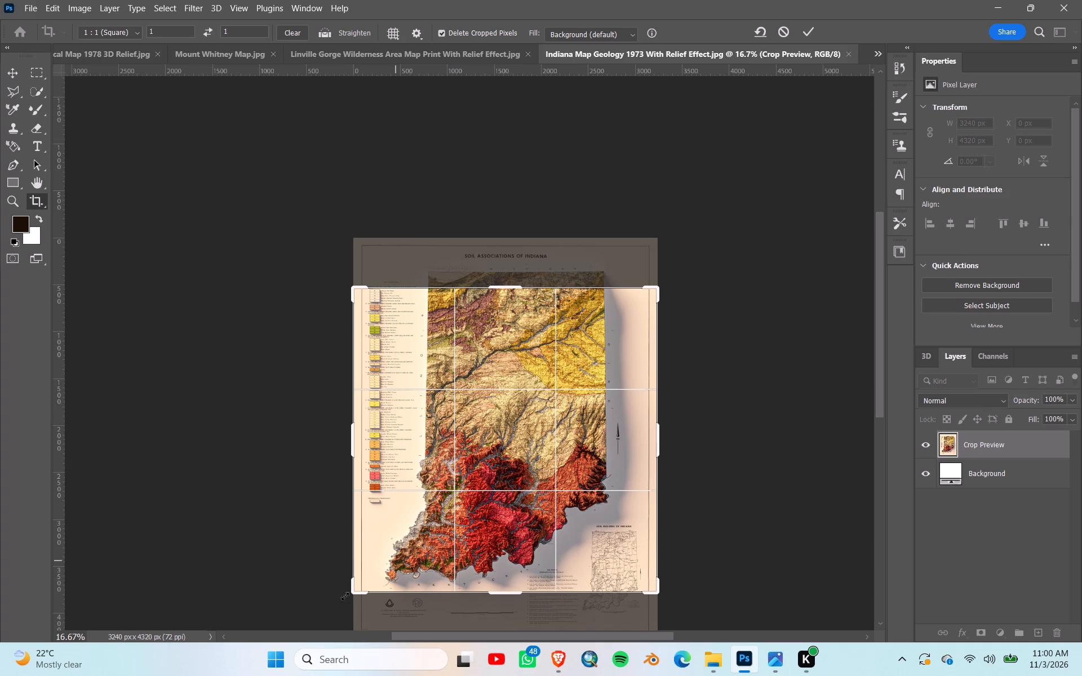
{"action": "left_click_drag", "start_coordinate": [352, 589], "coordinate": [393, 536]}
{"action": "left_click_drag", "start_coordinate": [519, 440], "coordinate": [534, 462]}
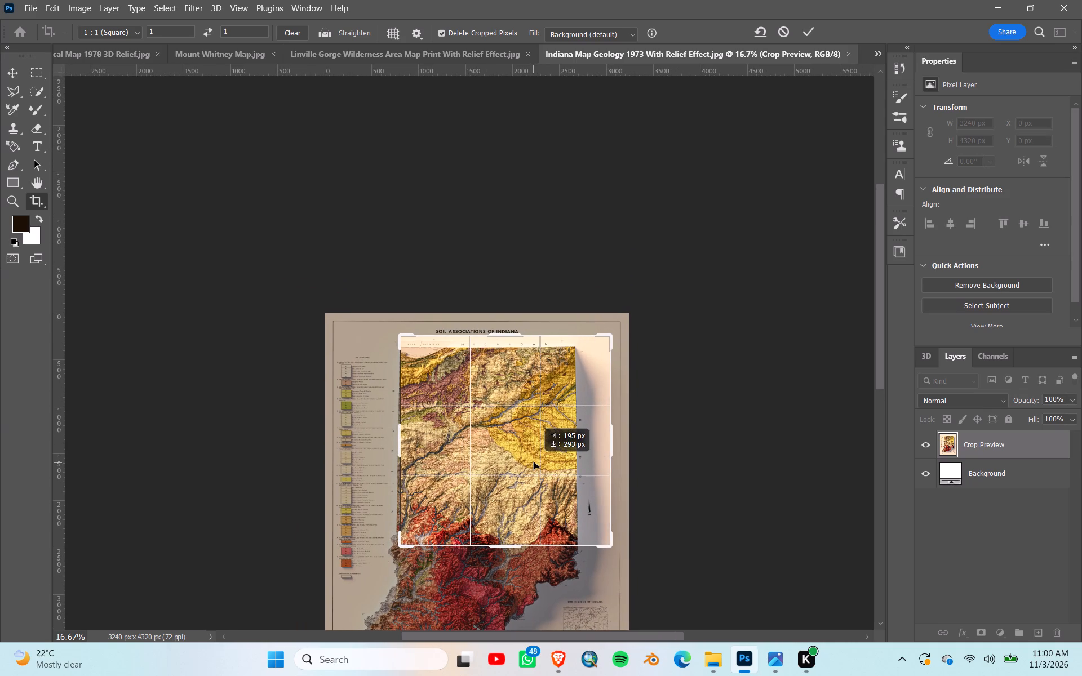
{"action": "left_click_drag", "start_coordinate": [534, 462], "coordinate": [536, 460]}
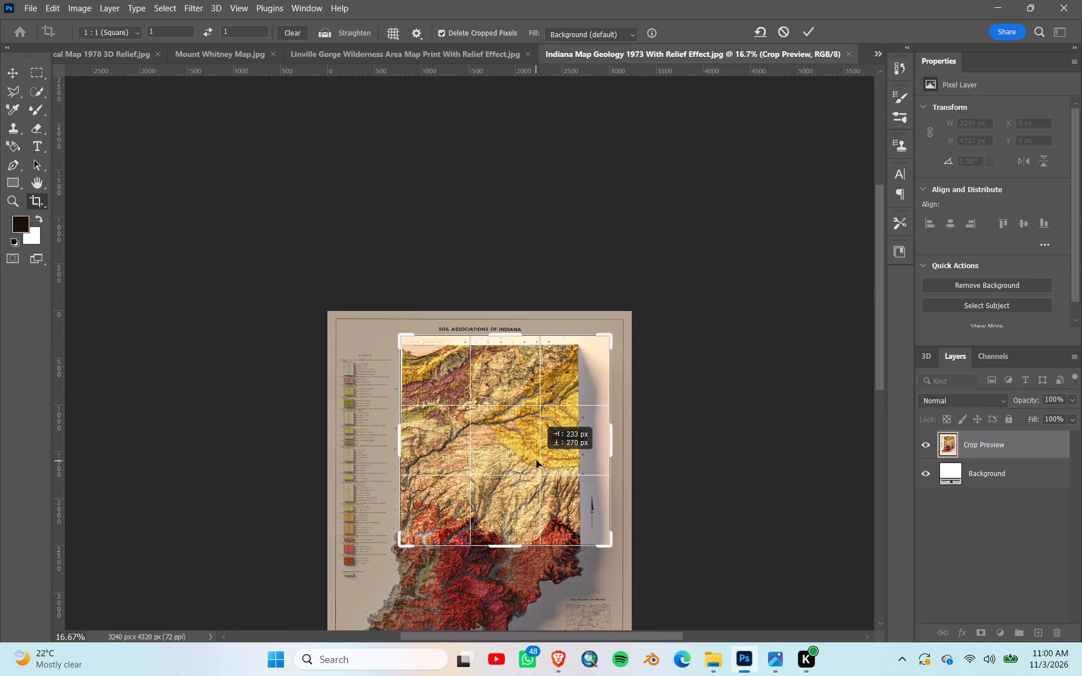
{"action": "left_click_drag", "start_coordinate": [536, 460], "coordinate": [538, 474]}
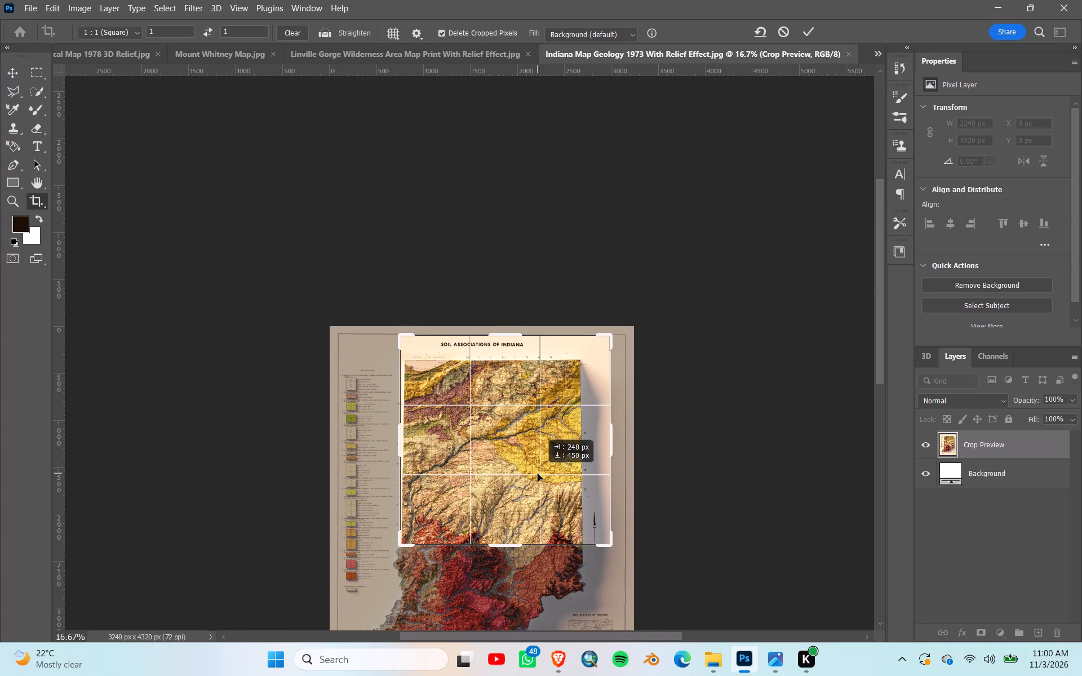
{"action": "left_click_drag", "start_coordinate": [538, 474], "coordinate": [535, 472]}
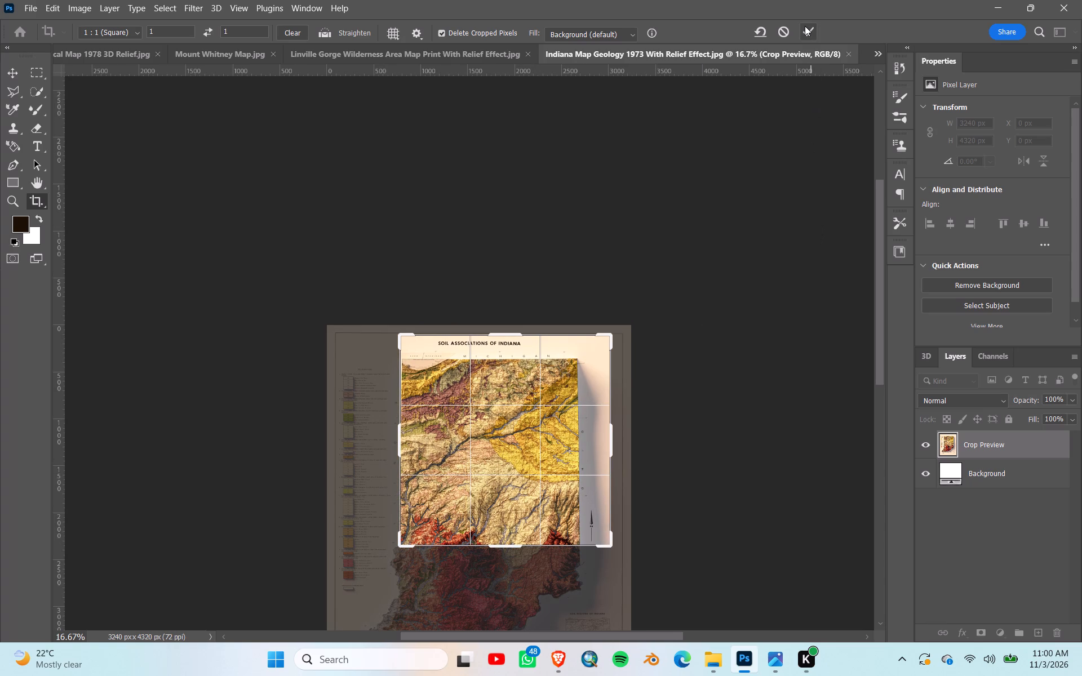
{"action": "left_click", "coordinate": [805, 26]}
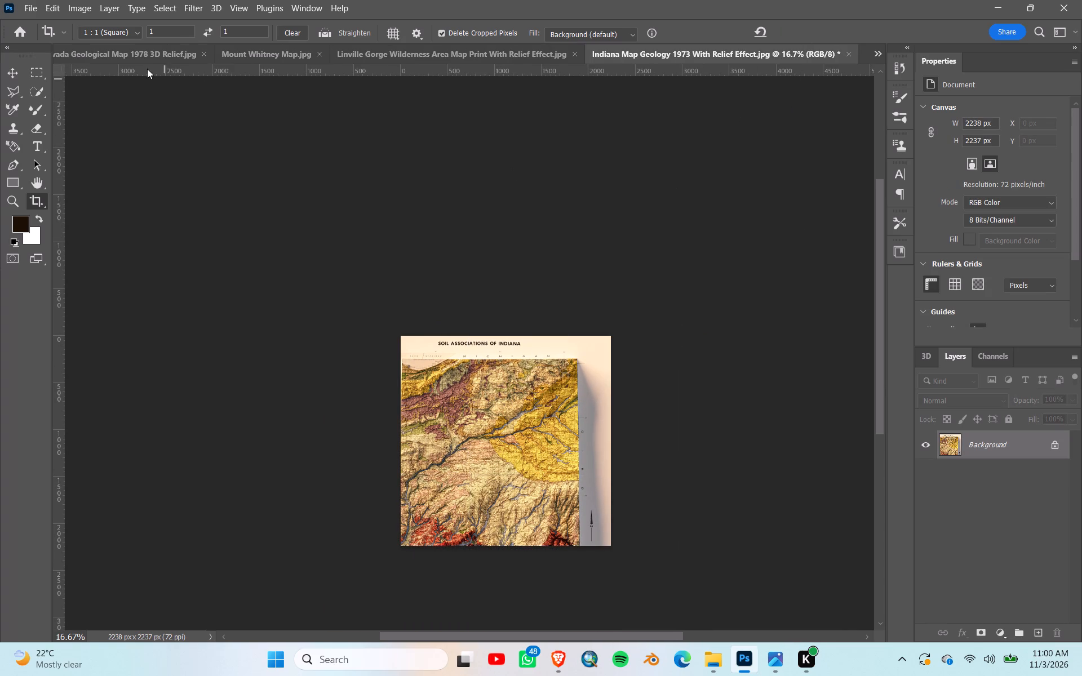
Export the crop as a quality 7 JPG named "Indiana Map Geology 1973 With Relief Effect 1" in the map's Product Research folder.
{"action": "left_click", "coordinate": [24, 3]}
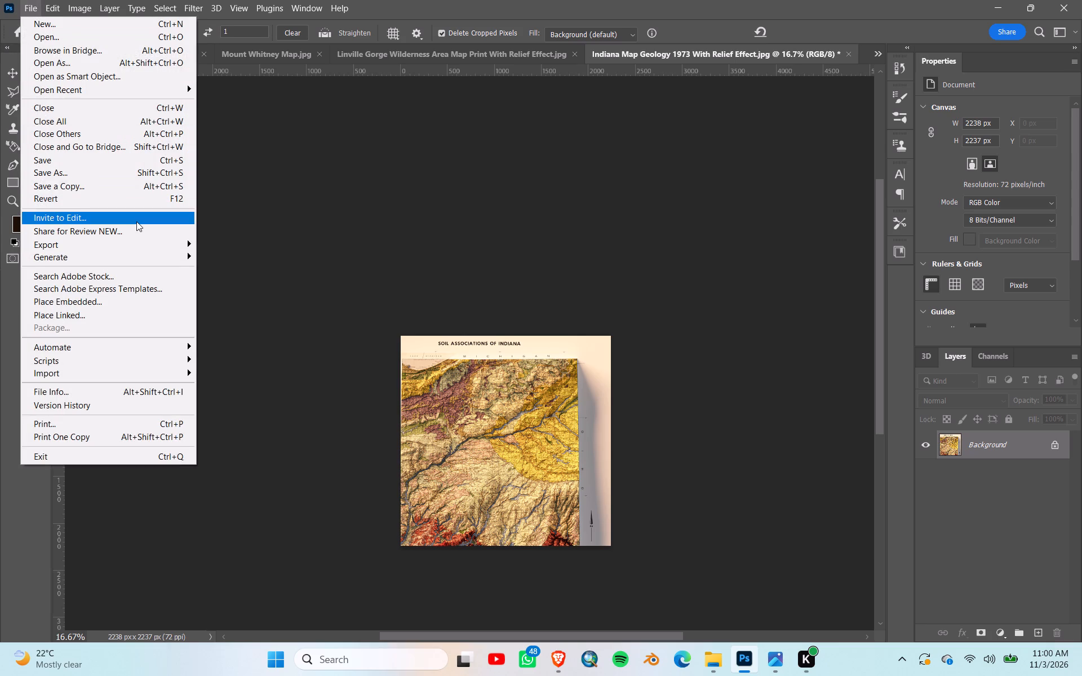
{"action": "left_click", "coordinate": [238, 261]}
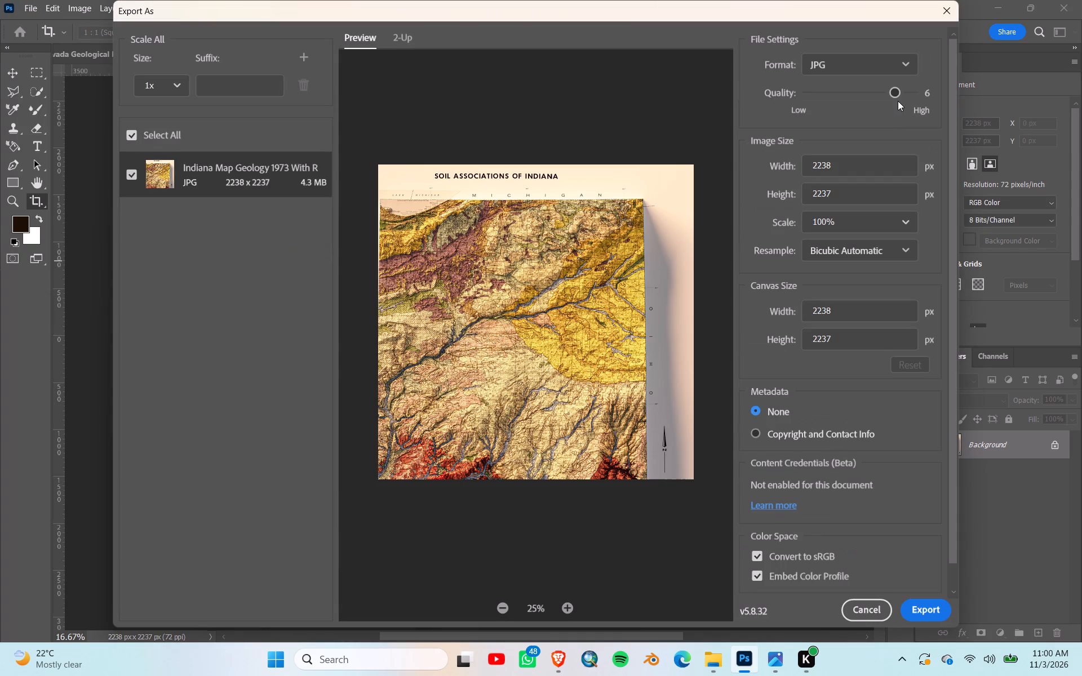
{"action": "left_click_drag", "start_coordinate": [894, 88], "coordinate": [926, 94]}
{"action": "left_click", "coordinate": [923, 612]}
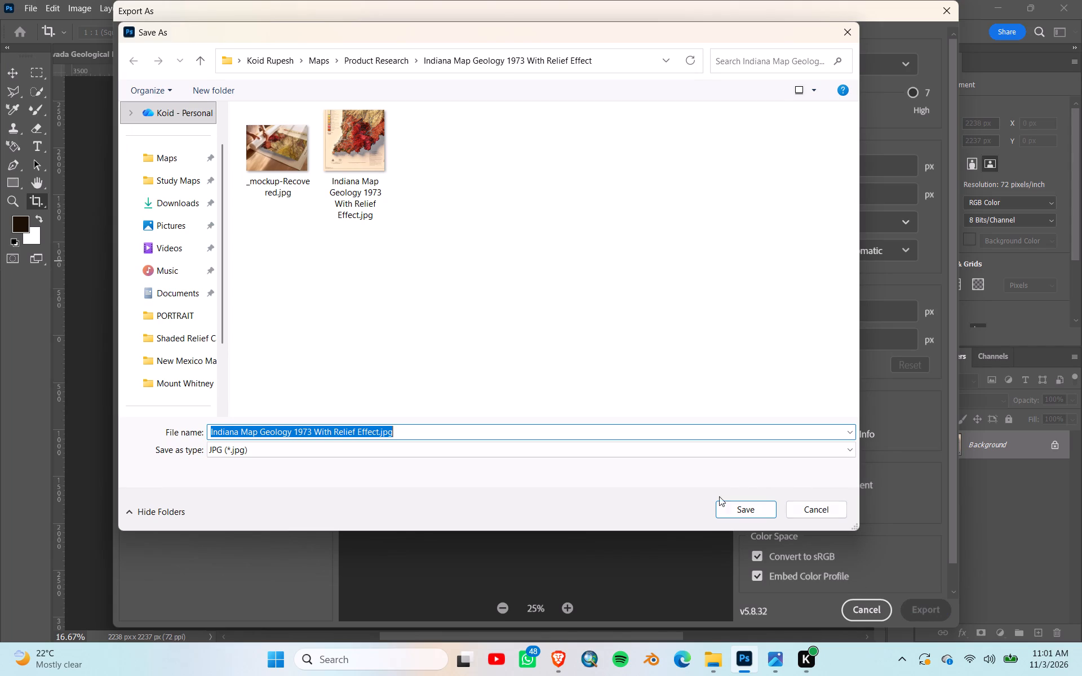
{"action": "left_click", "coordinate": [377, 430]}
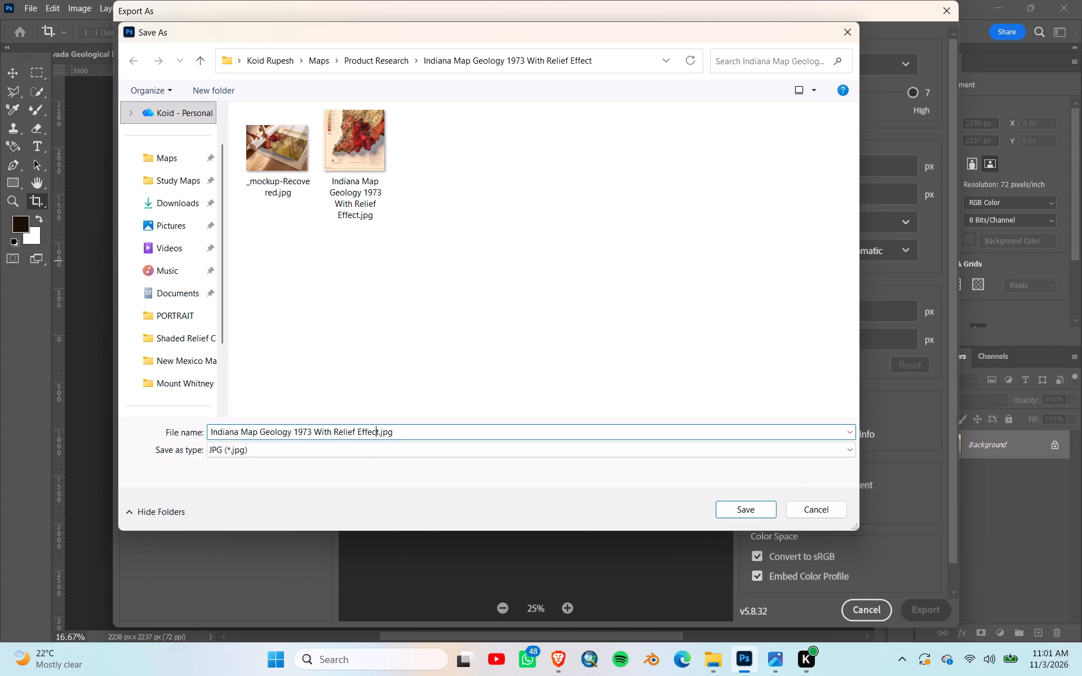
{"action": "key", "text": "Right"}
{"action": "key", "text": "space"}
{"action": "type", "text": "1"}
{"action": "key", "text": "Return"}
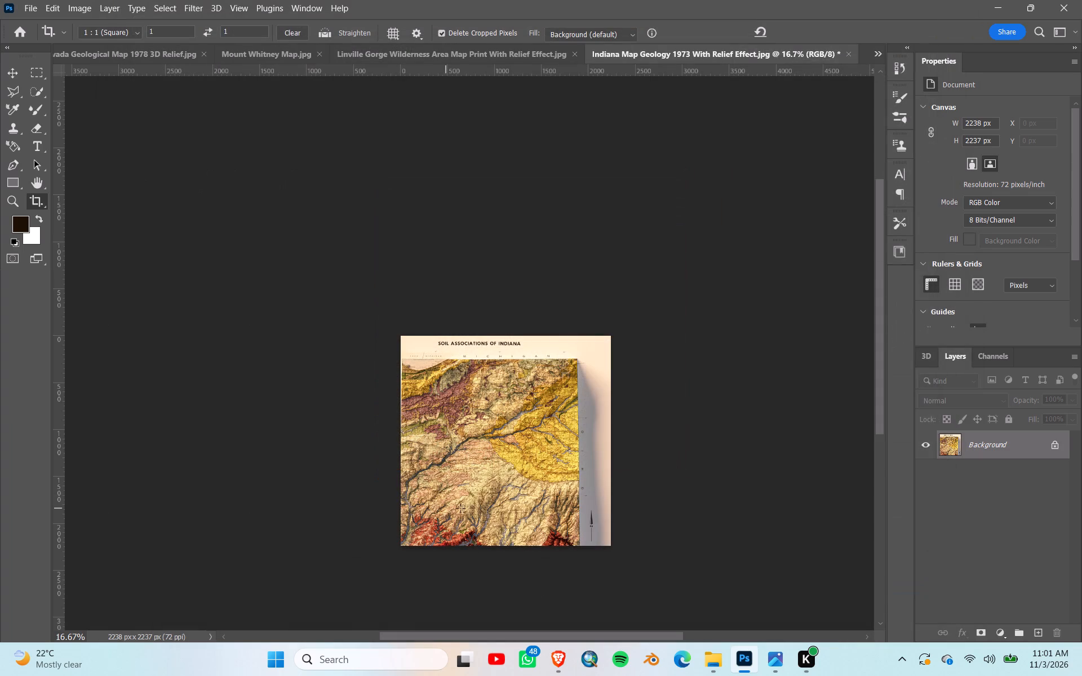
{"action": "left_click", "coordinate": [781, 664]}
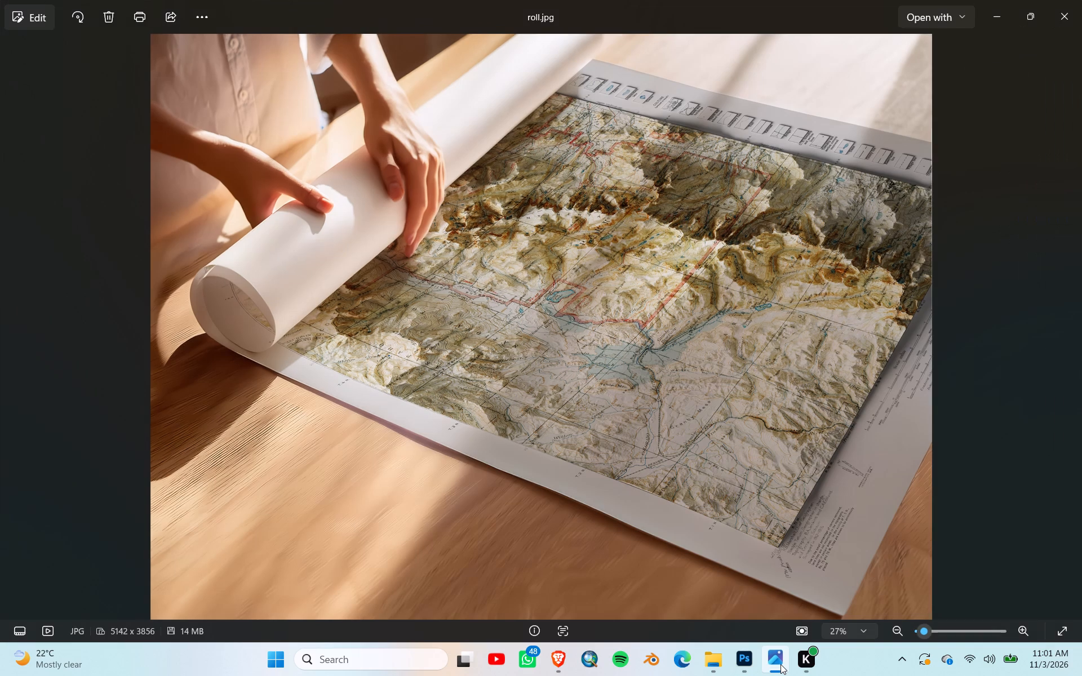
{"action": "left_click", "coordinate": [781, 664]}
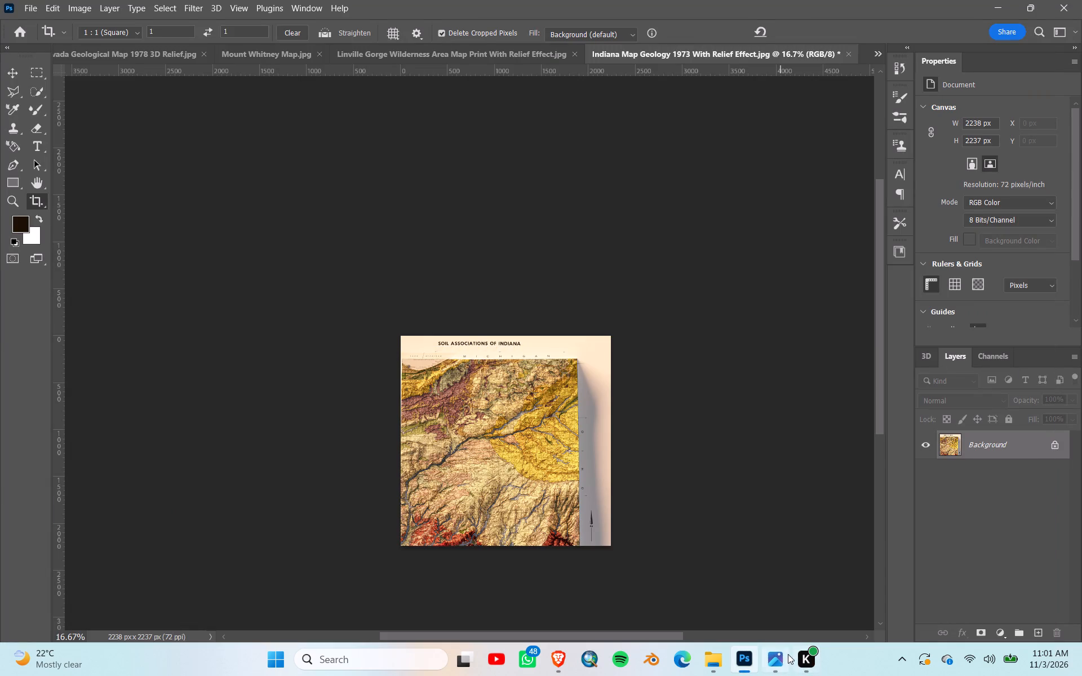
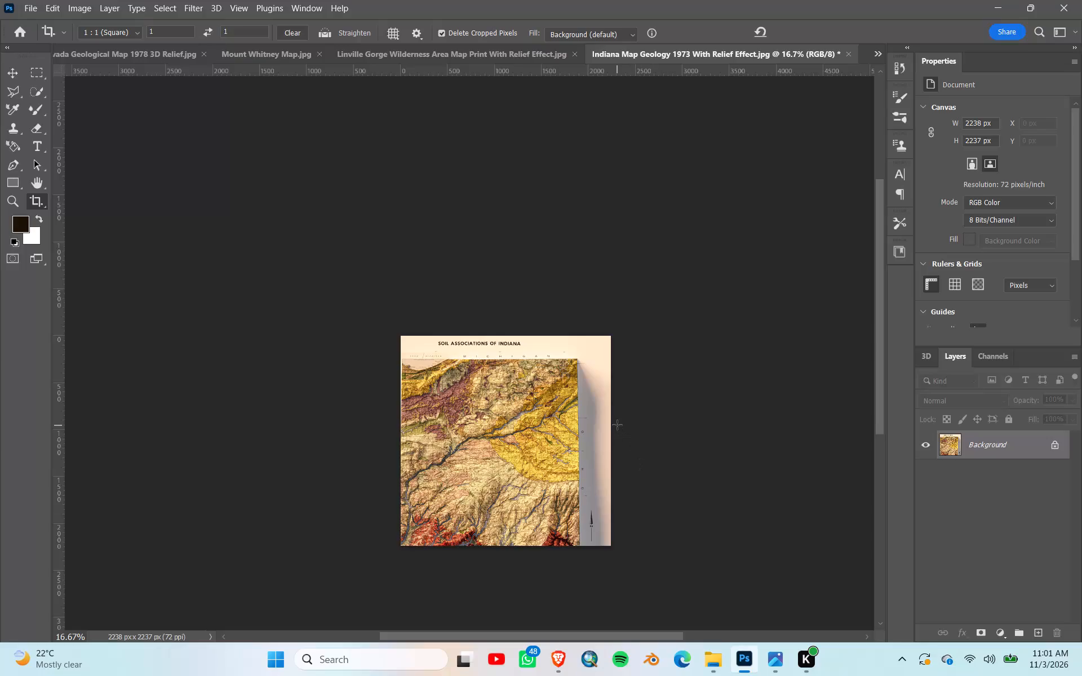
Undo the last crop on the Indiana map.
{"action": "key", "text": "ctrl+z"}
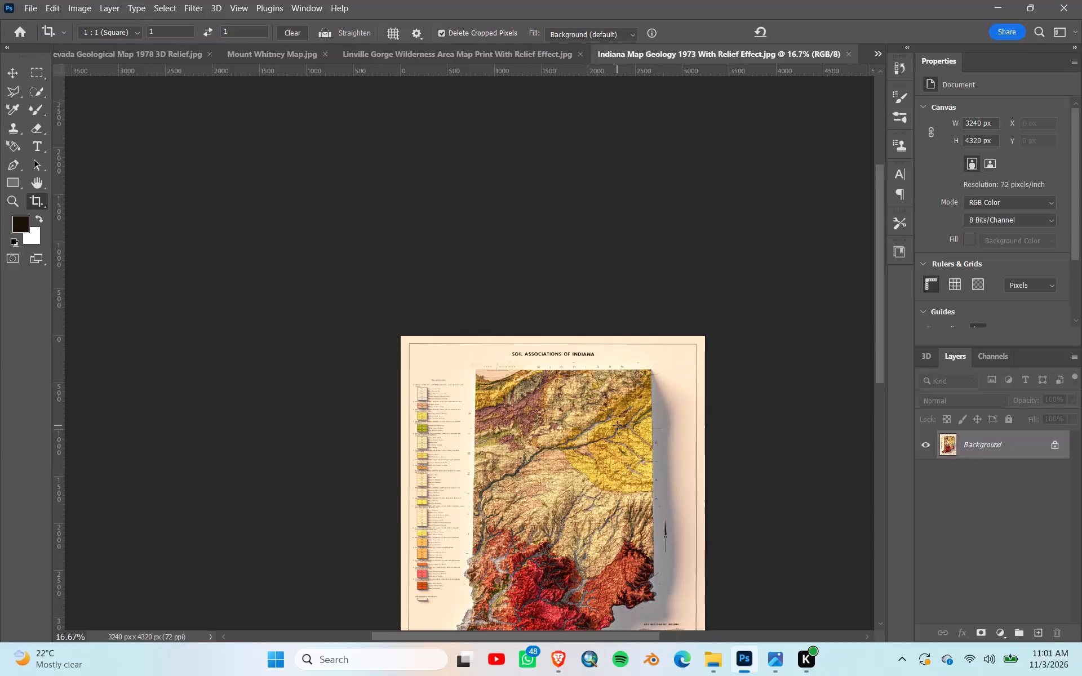
Crop the Indiana map to a square of about 2748 px covering the legend column and the relief below the title.
{"action": "scroll", "coordinate": [526, 506], "scroll_direction": "down", "scroll_amount": 10}
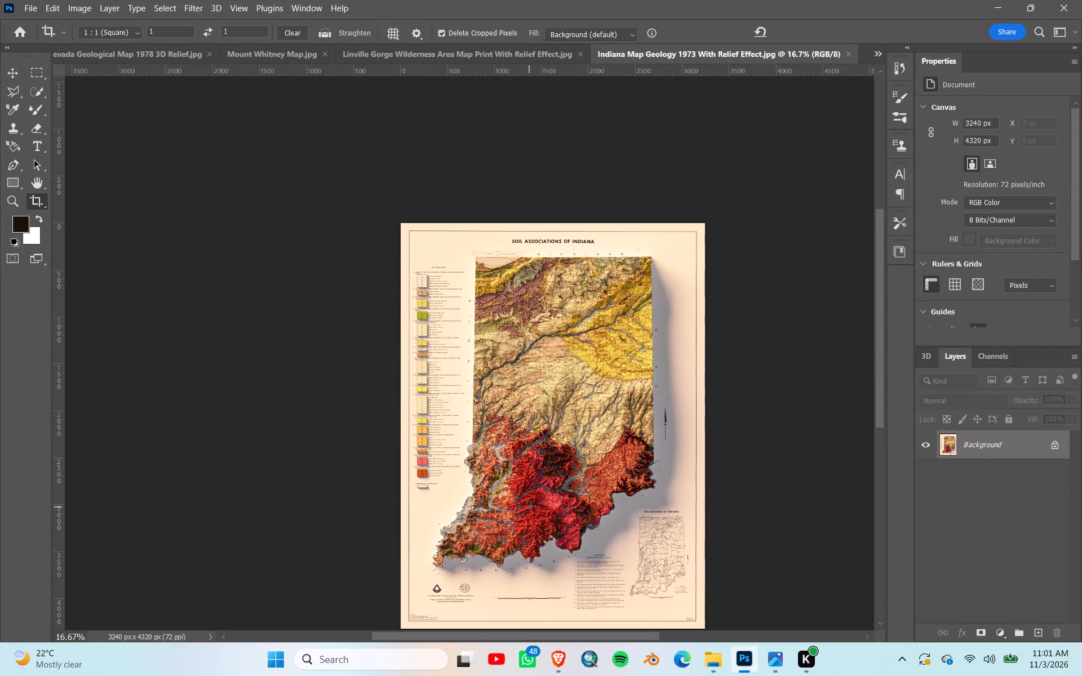
{"action": "left_click", "coordinate": [543, 495]}
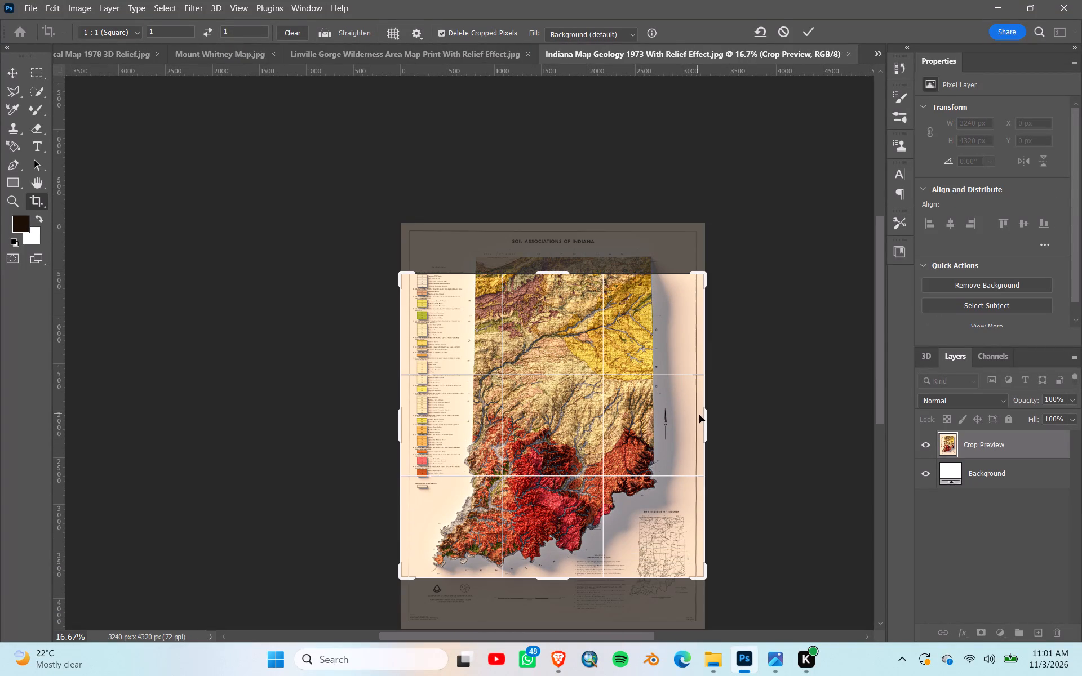
{"action": "left_click_drag", "start_coordinate": [705, 420], "coordinate": [695, 427]}
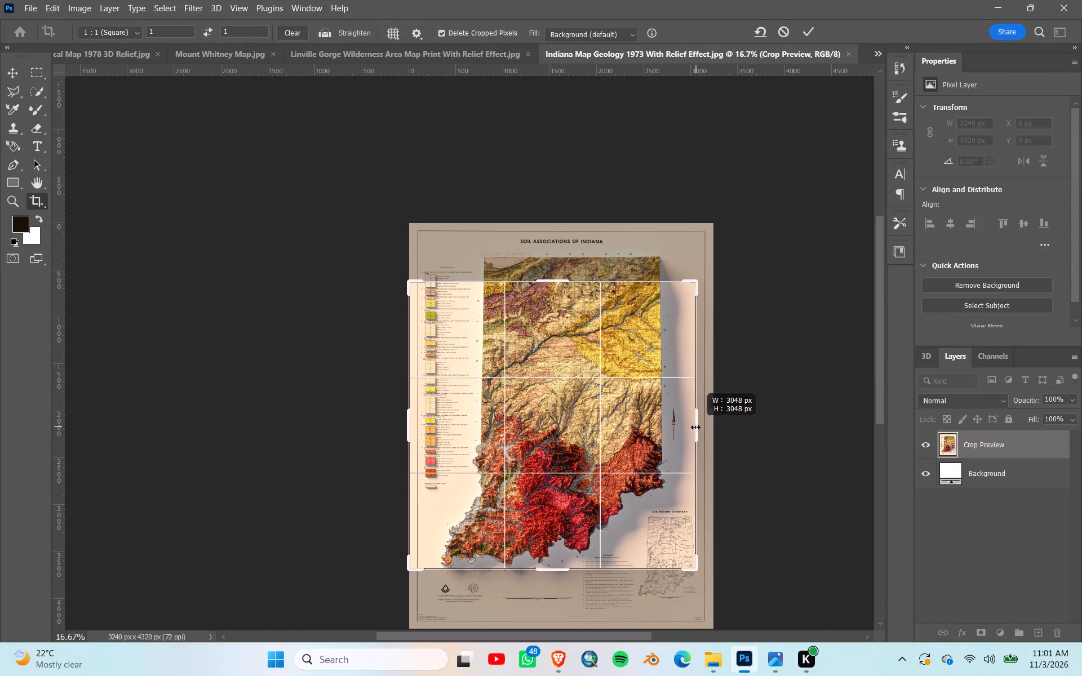
{"action": "left_click_drag", "start_coordinate": [695, 427], "coordinate": [689, 428]}
{"action": "left_click", "coordinate": [207, 33]}
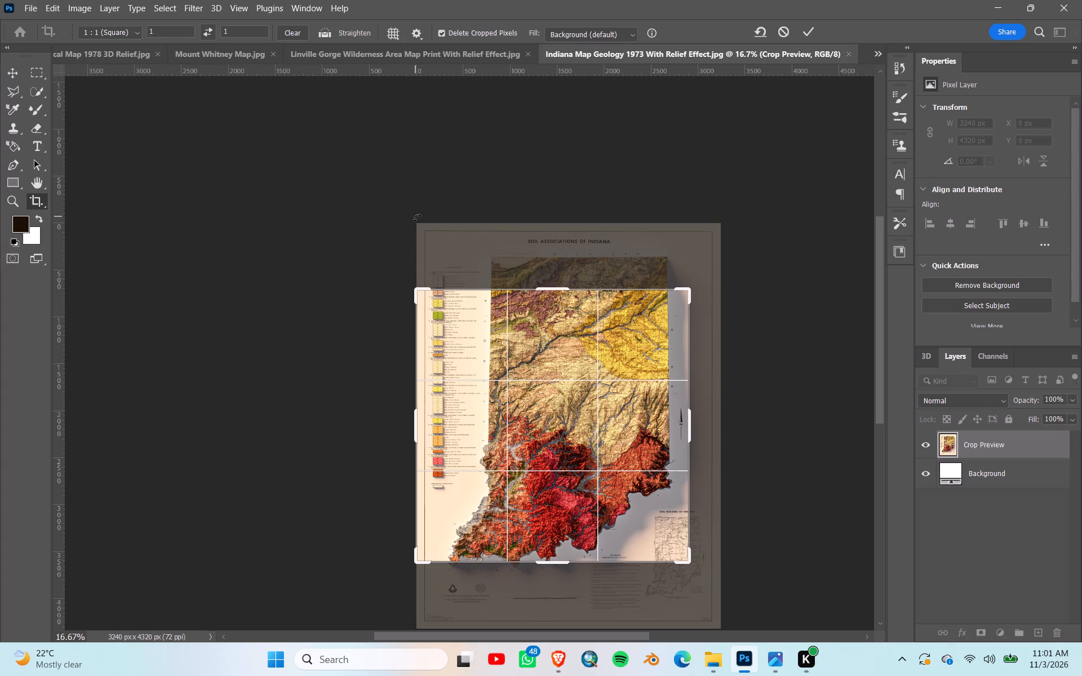
{"action": "left_click", "coordinate": [210, 24]}
{"action": "triple_click", "coordinate": [210, 28]}
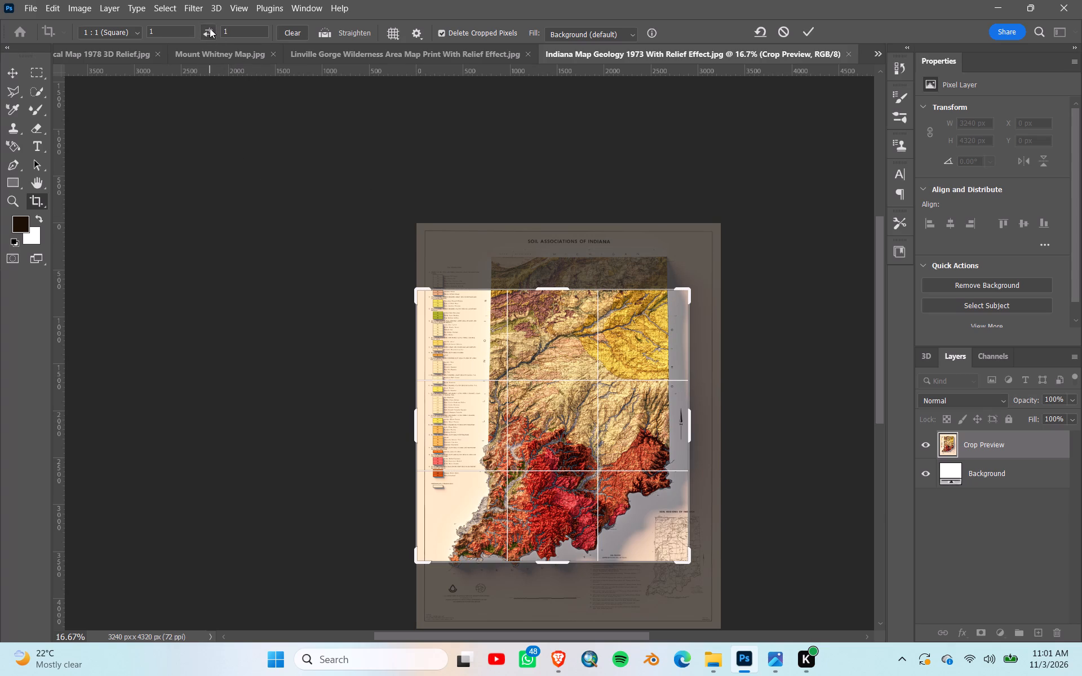
{"action": "left_click", "coordinate": [210, 28]}
{"action": "left_click_drag", "start_coordinate": [691, 420], "coordinate": [666, 407]}
{"action": "left_click_drag", "start_coordinate": [522, 419], "coordinate": [525, 433]}
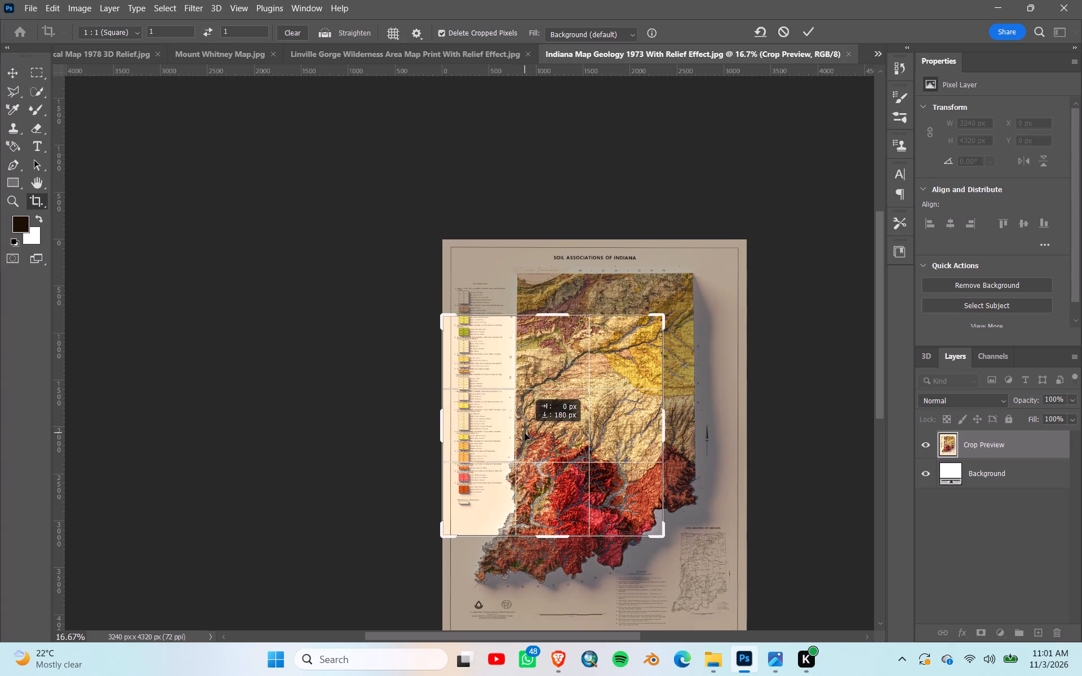
{"action": "left_click_drag", "start_coordinate": [525, 433], "coordinate": [525, 458]}
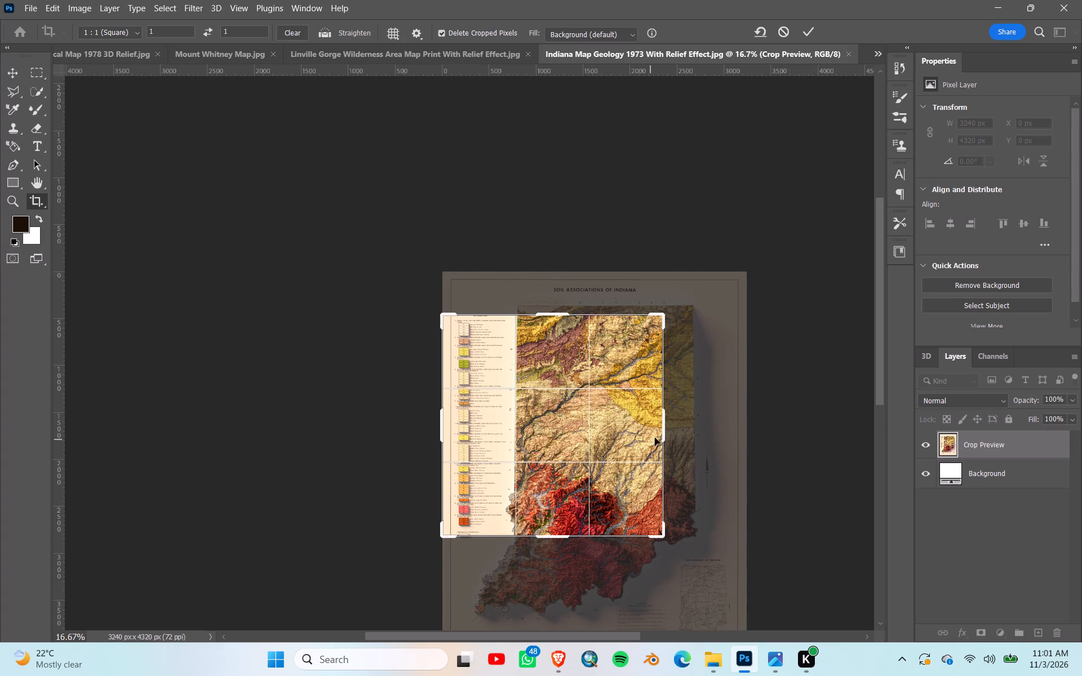
{"action": "left_click_drag", "start_coordinate": [660, 425], "coordinate": [670, 432]}
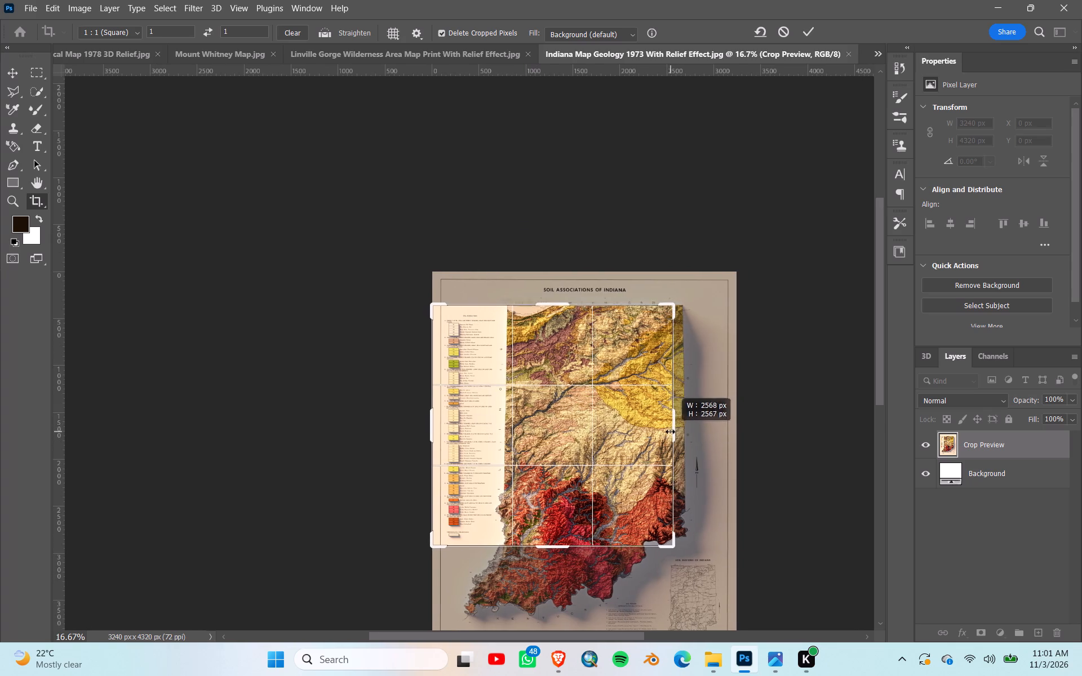
{"action": "left_click_drag", "start_coordinate": [670, 432], "coordinate": [670, 430]}
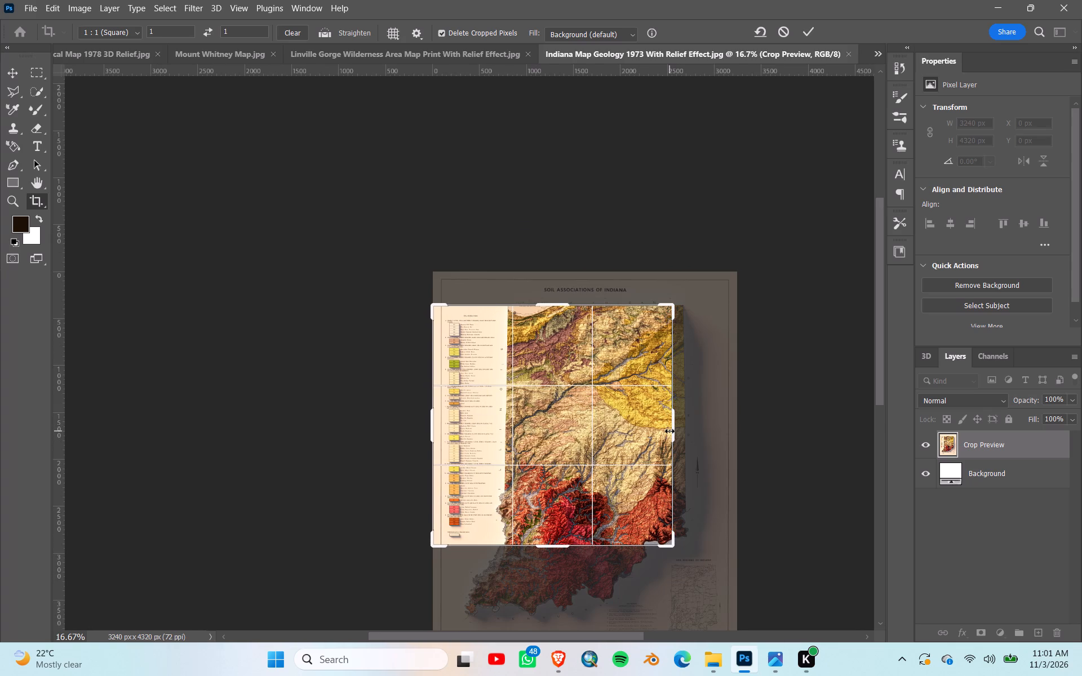
{"action": "left_click_drag", "start_coordinate": [672, 434], "coordinate": [676, 436]}
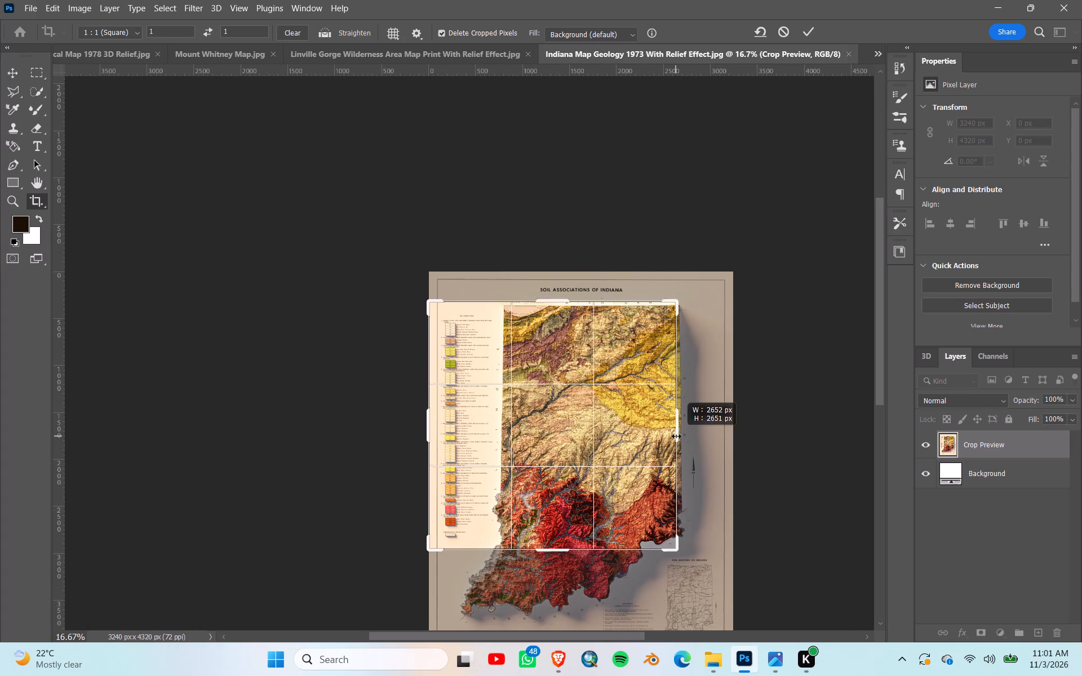
{"action": "left_click_drag", "start_coordinate": [676, 436], "coordinate": [681, 441]}
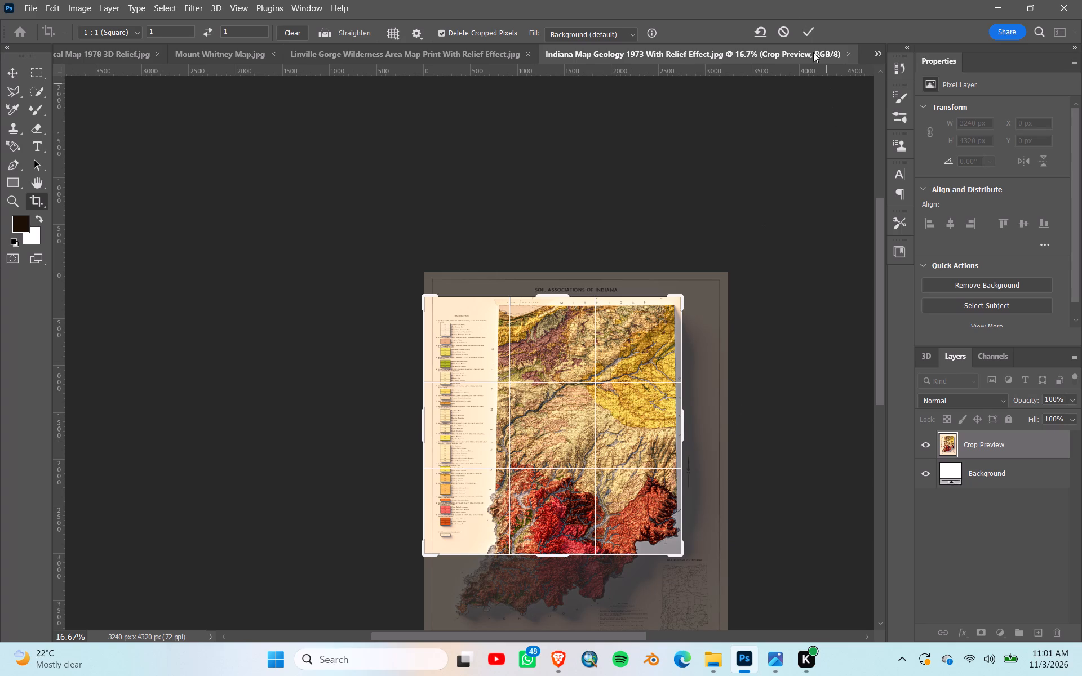
{"action": "left_click", "coordinate": [810, 30]}
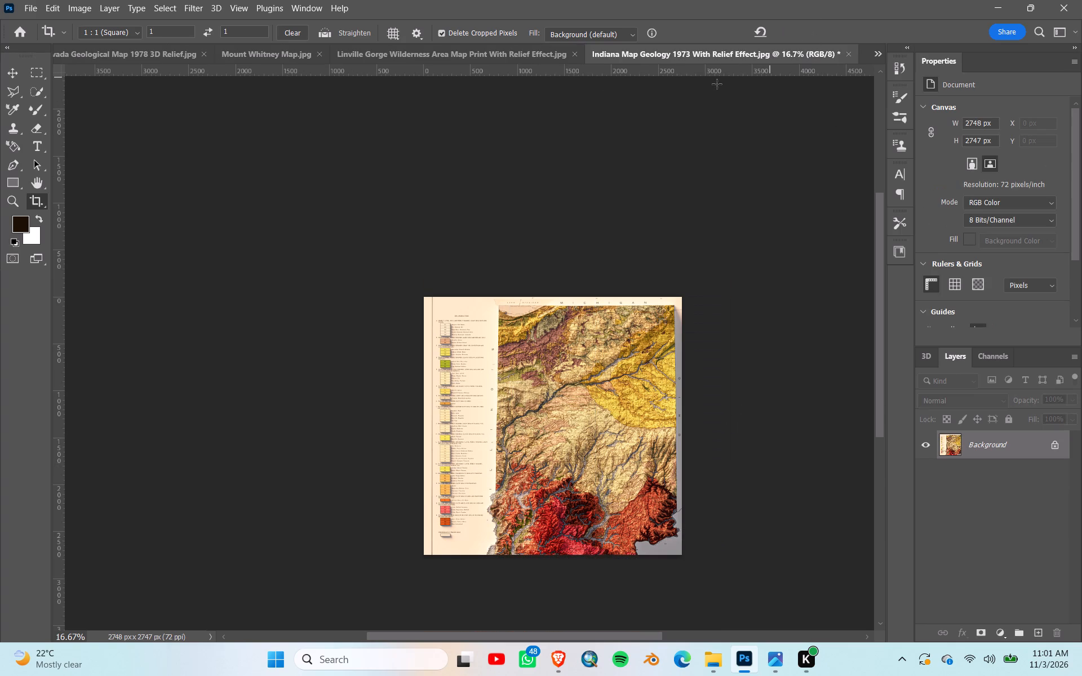
Export the crop as a quality 7 JPG named "Indiana Map Geology 1973 With Relief Effect 2" in the map's Product Research folder.
{"action": "left_click", "coordinate": [24, 4]}
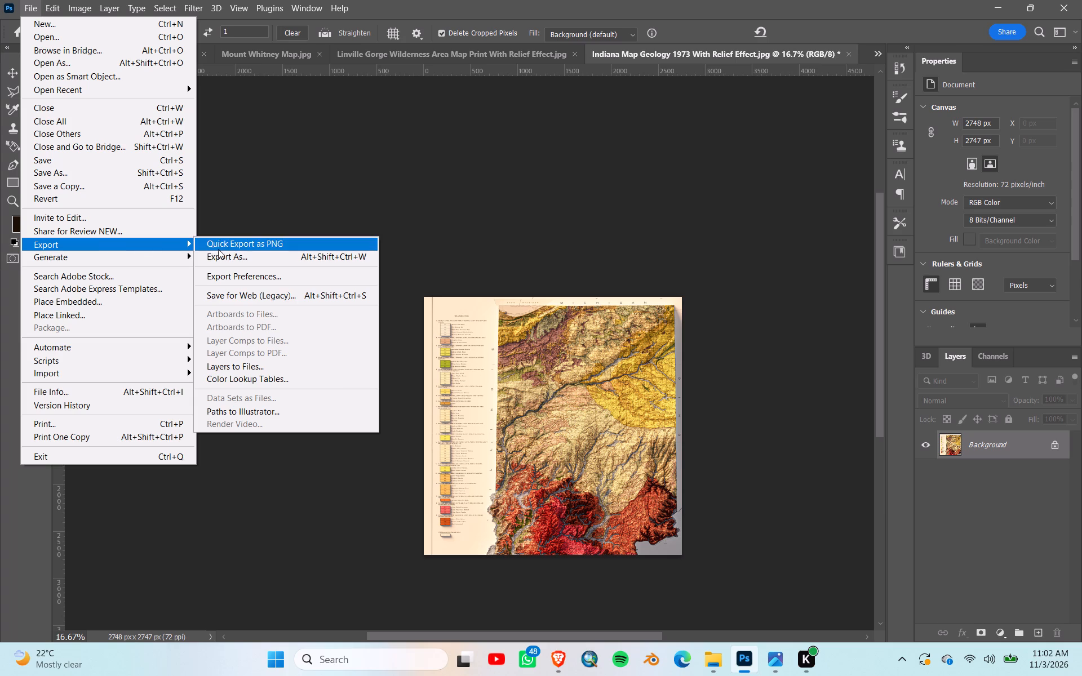
{"action": "left_click", "coordinate": [233, 259]}
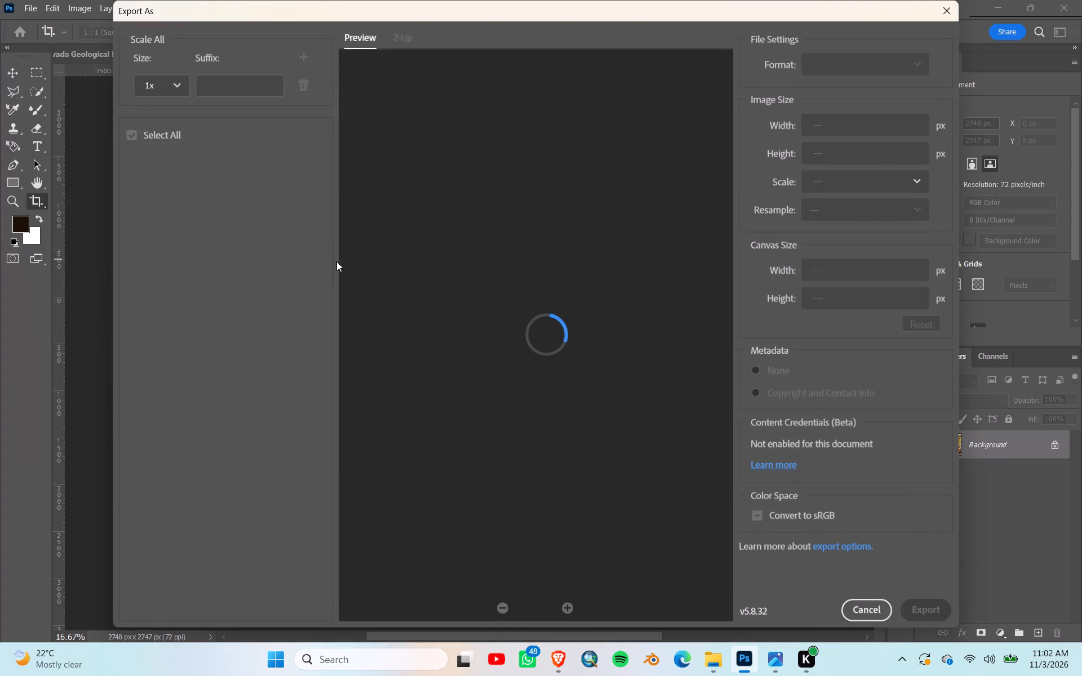
{"action": "left_click_drag", "start_coordinate": [898, 94], "coordinate": [929, 102]}
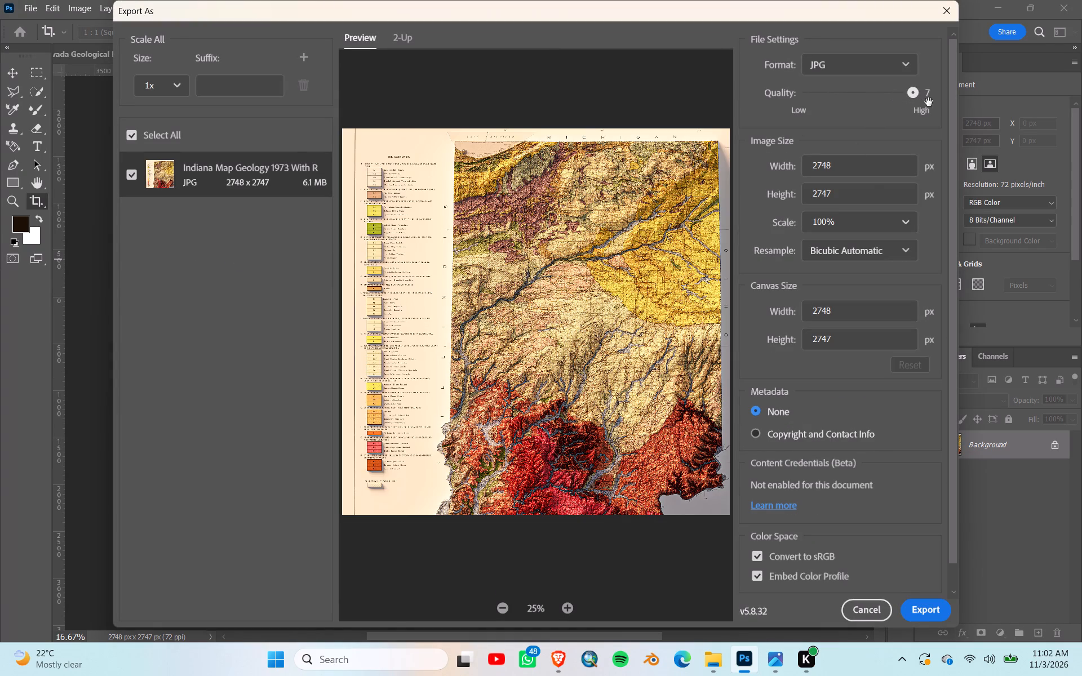
{"action": "left_click_drag", "start_coordinate": [929, 102], "coordinate": [929, 102]}
{"action": "left_click", "coordinate": [934, 612]}
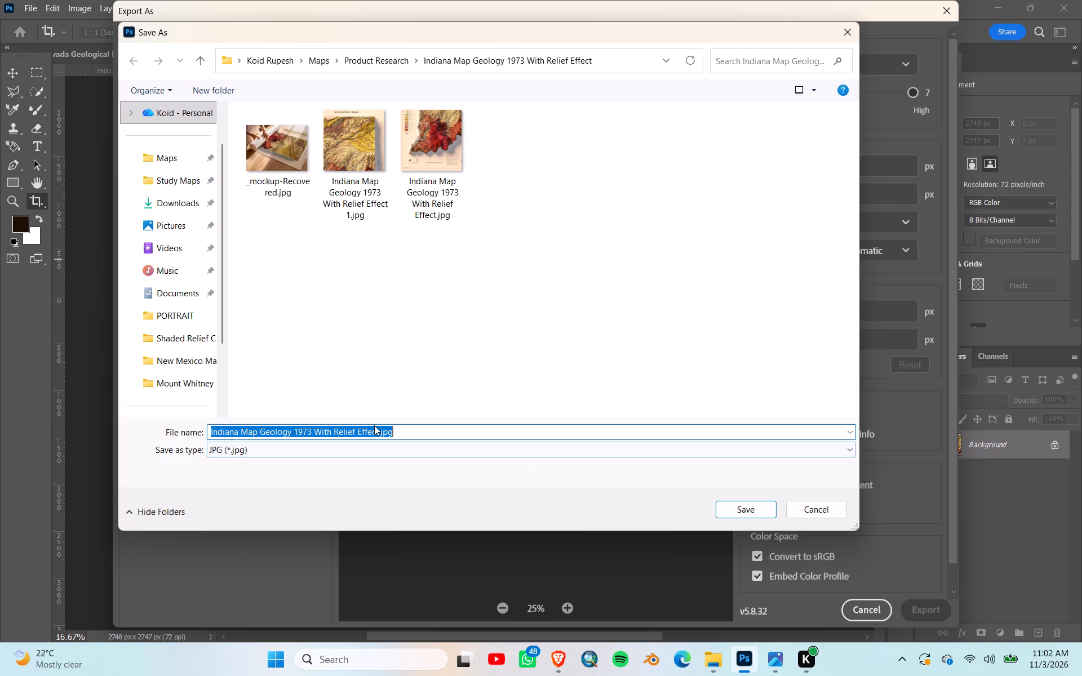
{"action": "left_click", "coordinate": [378, 433]}
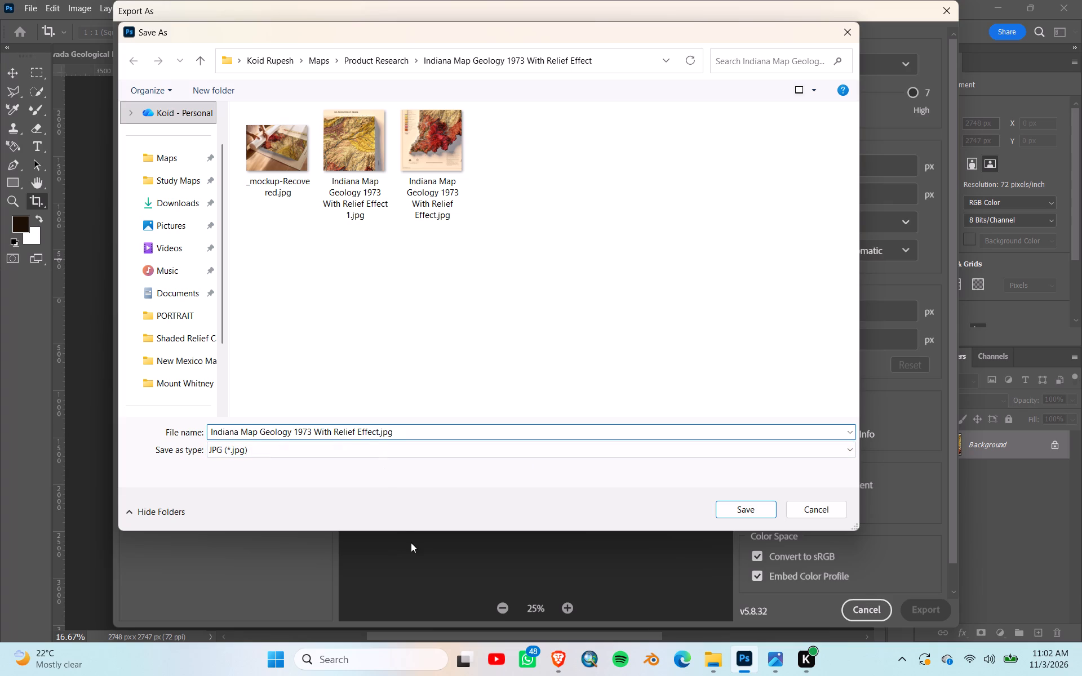
{"action": "key", "text": "space"}
{"action": "key", "text": "2"}
{"action": "key", "text": "Return"}
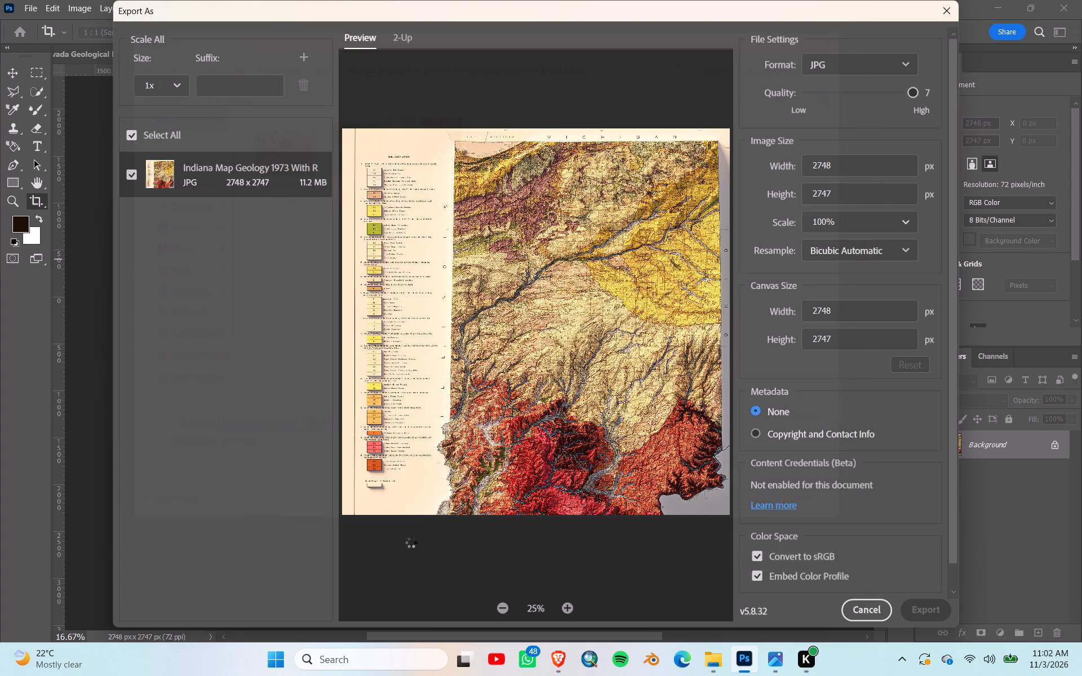
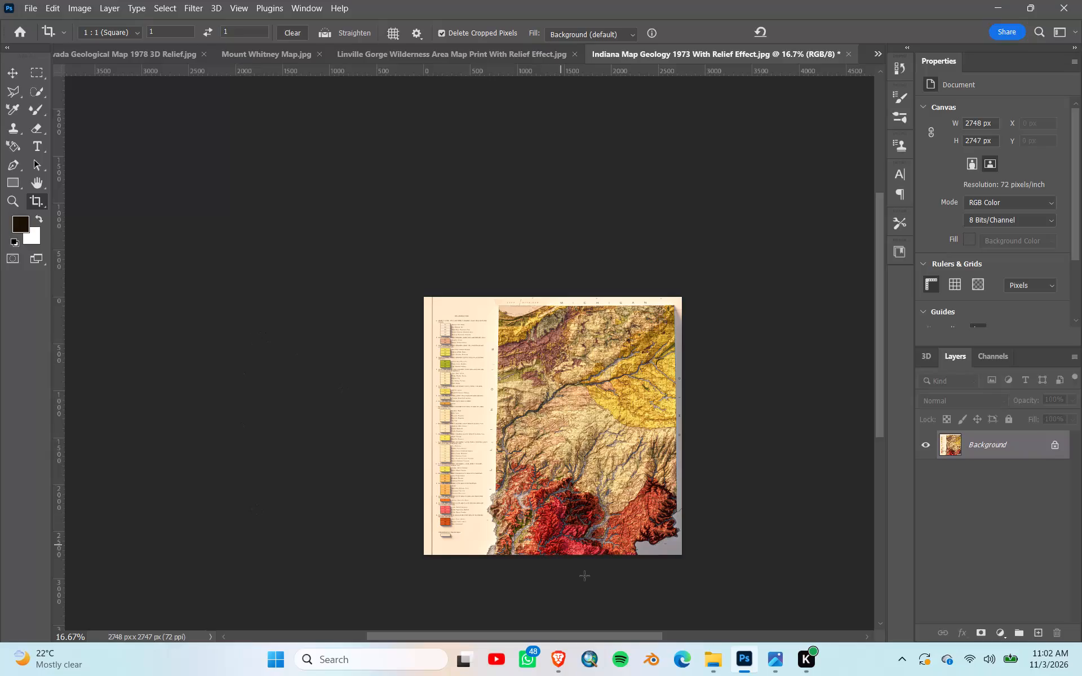
Open the "Idaho Map 1947 Geology With Relief Effect" image from the PORTRAIT folder in Adobe Photoshop 2024.
{"action": "left_click", "coordinate": [711, 664]}
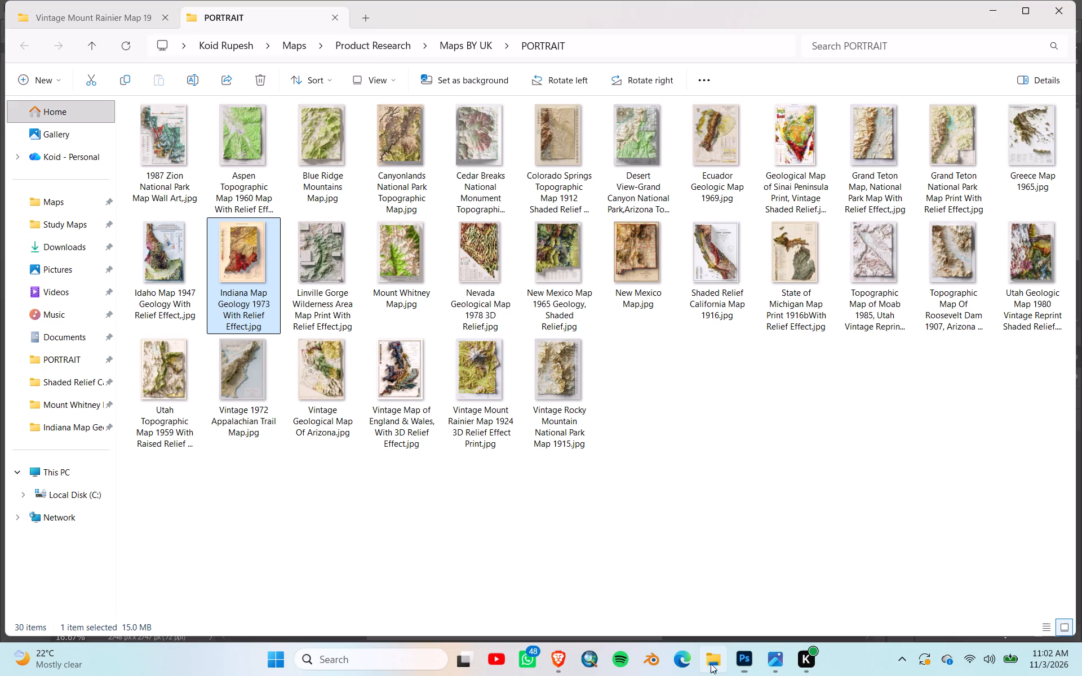
{"action": "left_click", "coordinate": [179, 249]}
{"action": "right_click", "coordinate": [179, 251]}
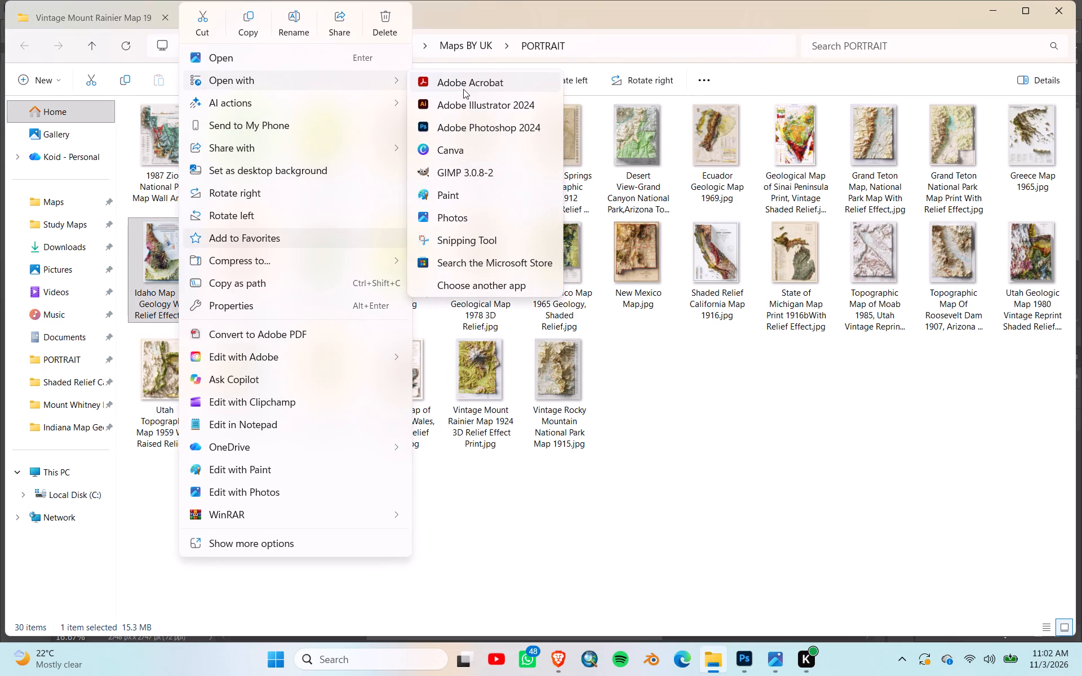
{"action": "left_click", "coordinate": [491, 123]}
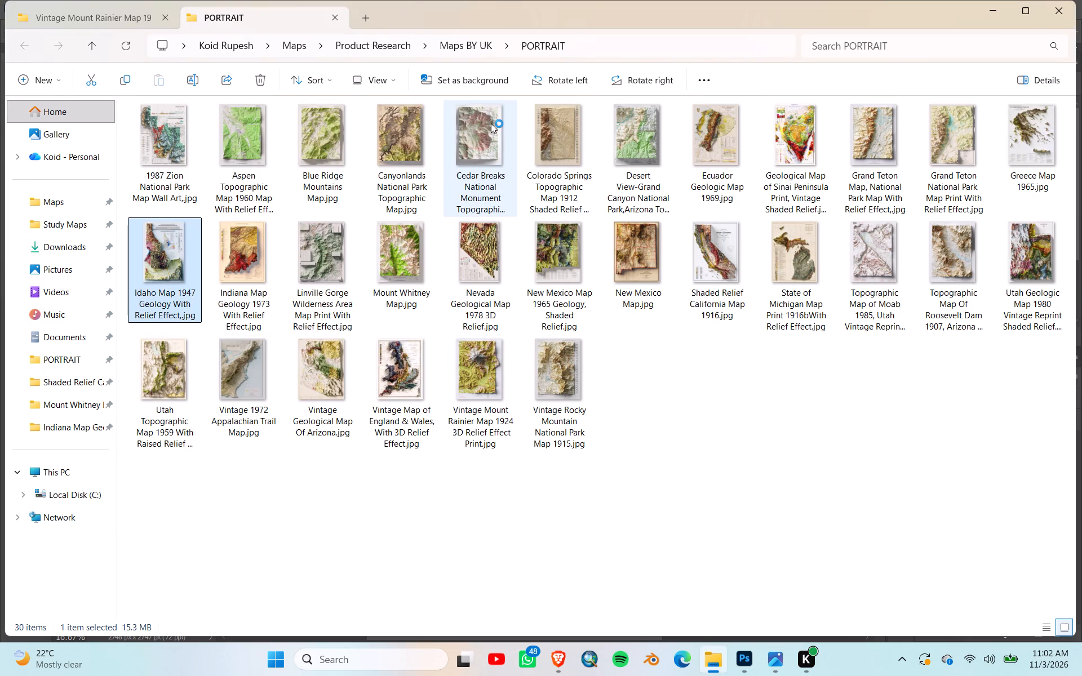